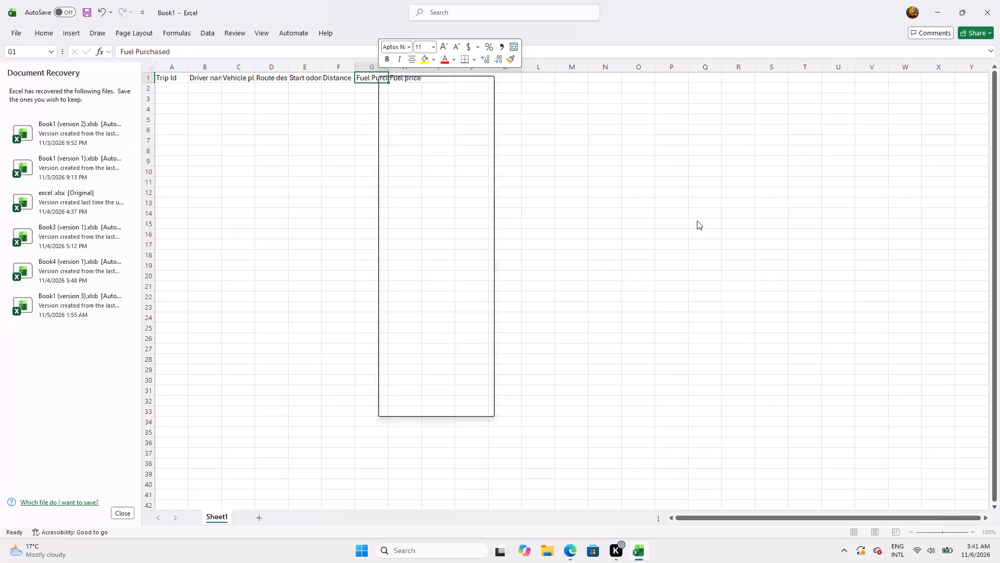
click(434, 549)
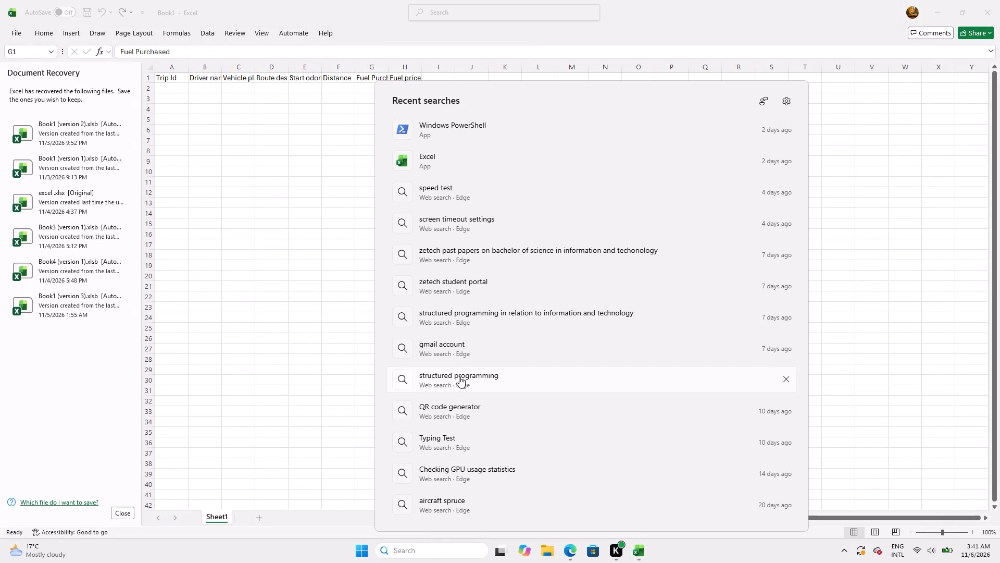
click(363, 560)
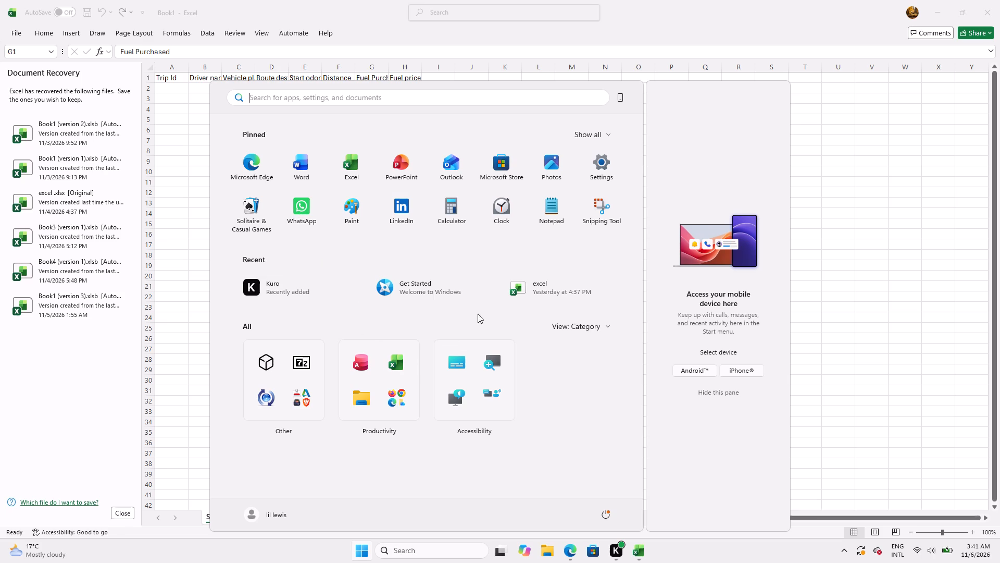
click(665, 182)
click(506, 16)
Undo all the existing trip and fuel header entries in row 1 until the sheet is blank.
click(407, 79)
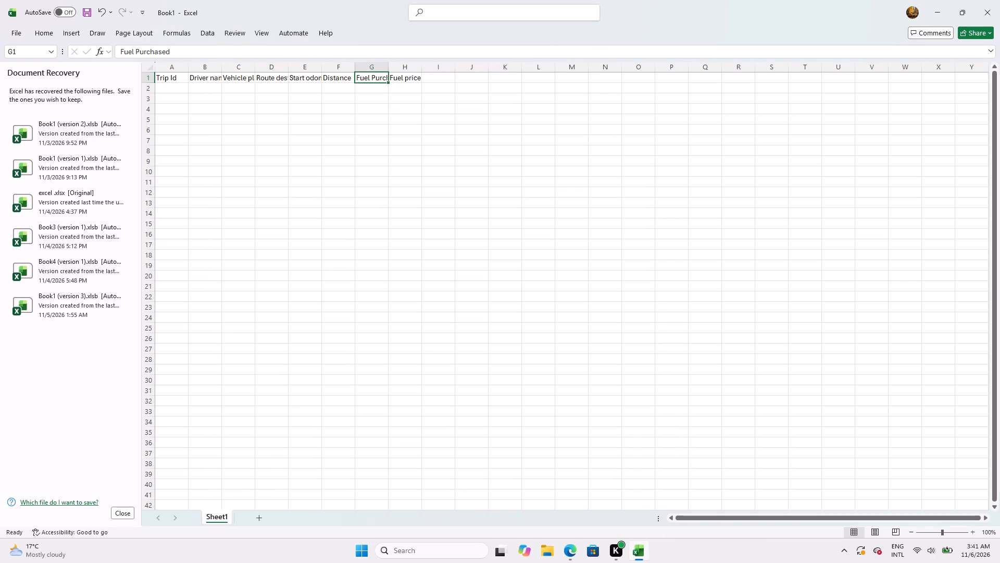
click(407, 79)
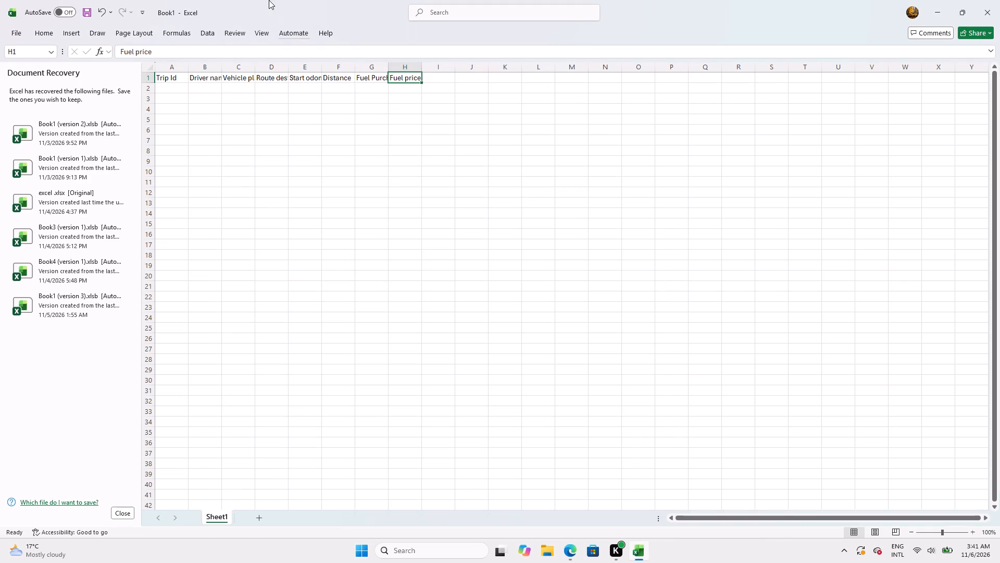
triple_click(103, 10)
triple_click(103, 10)
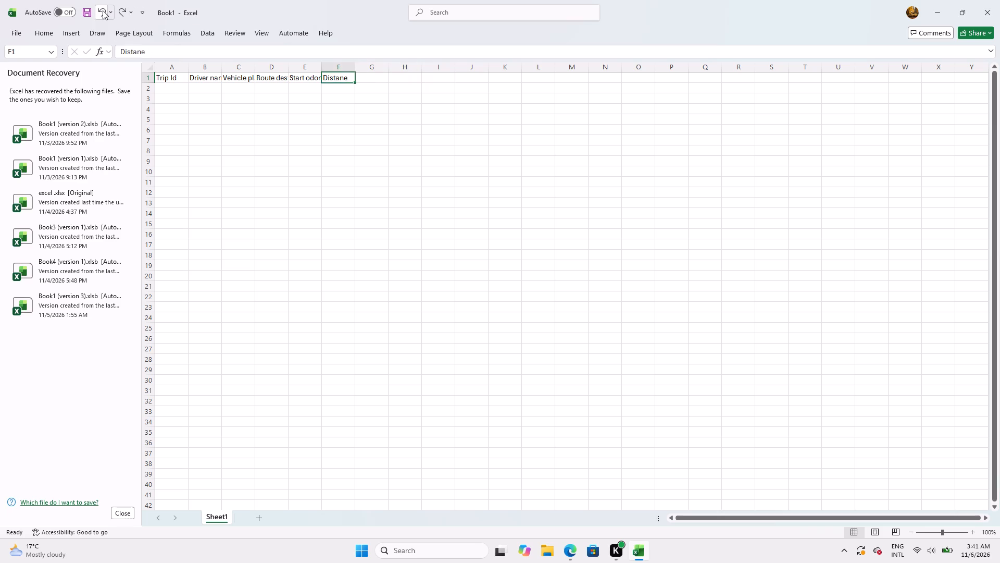
triple_click(103, 10)
double_click(103, 10)
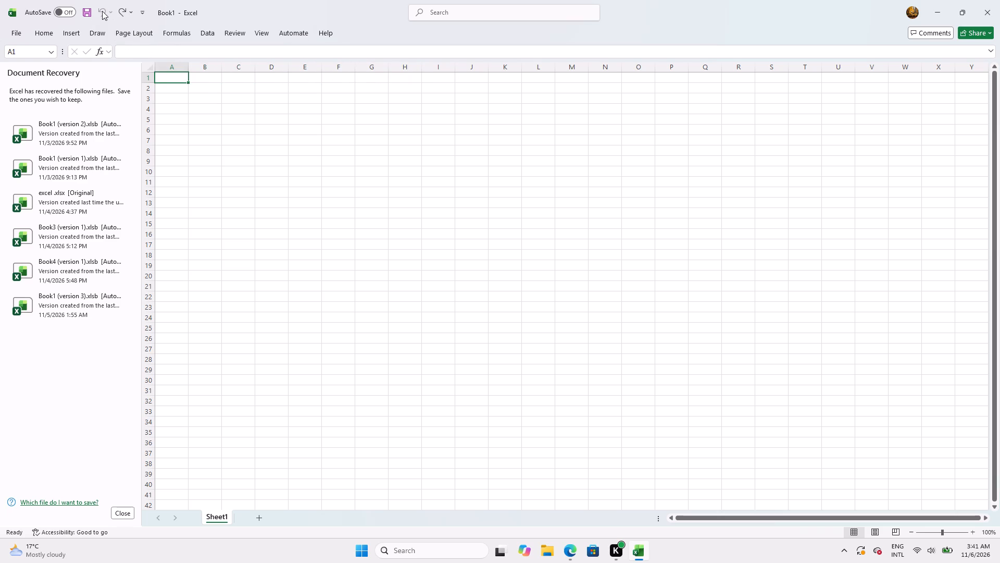
Enter the column headers "Room no" in A1 and "Room type" in B1.
key(shift+r)
text(oom)
key(space)
text(no)
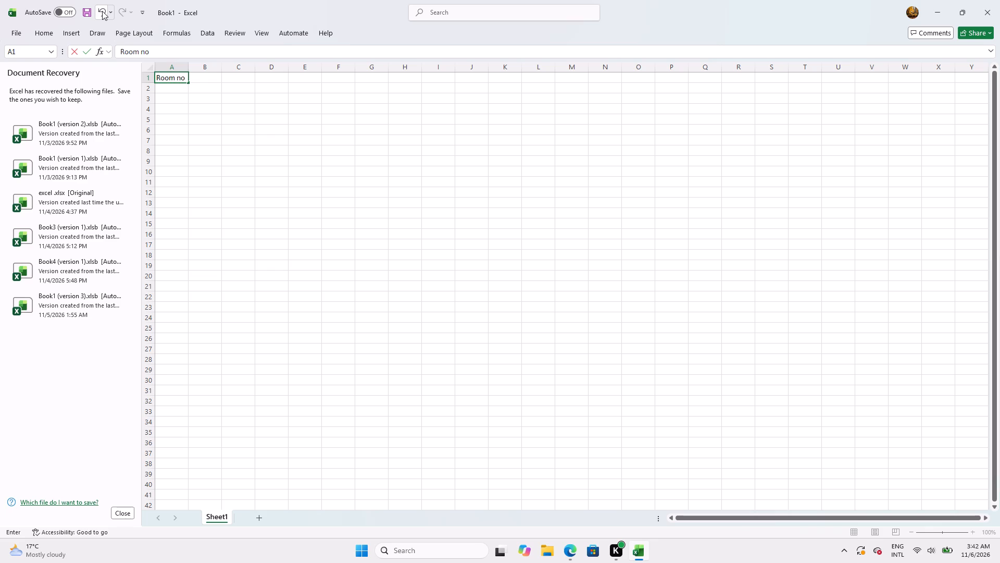
key(Right)
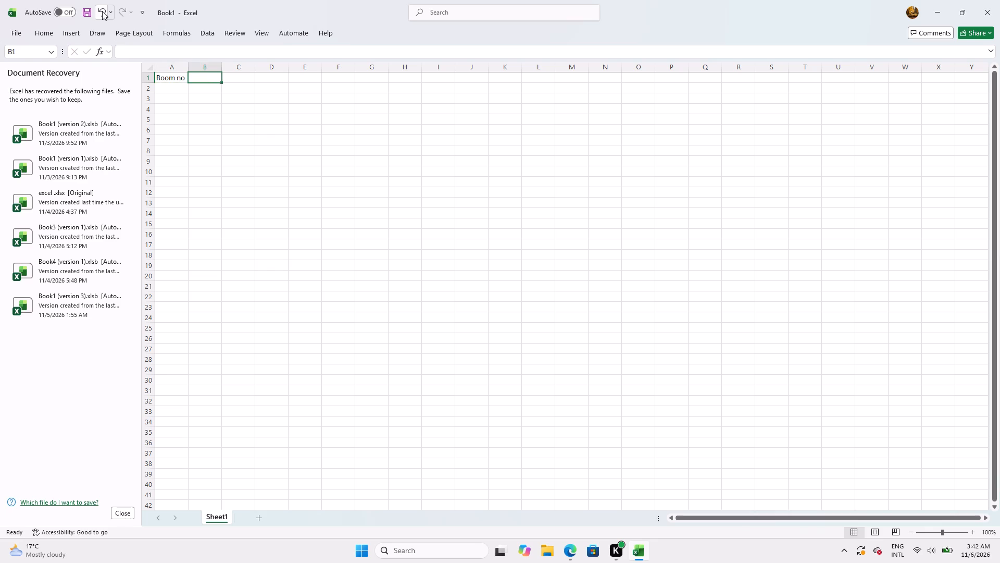
key(shift+r)
text(oom ty)
text(pe)
key(Right)
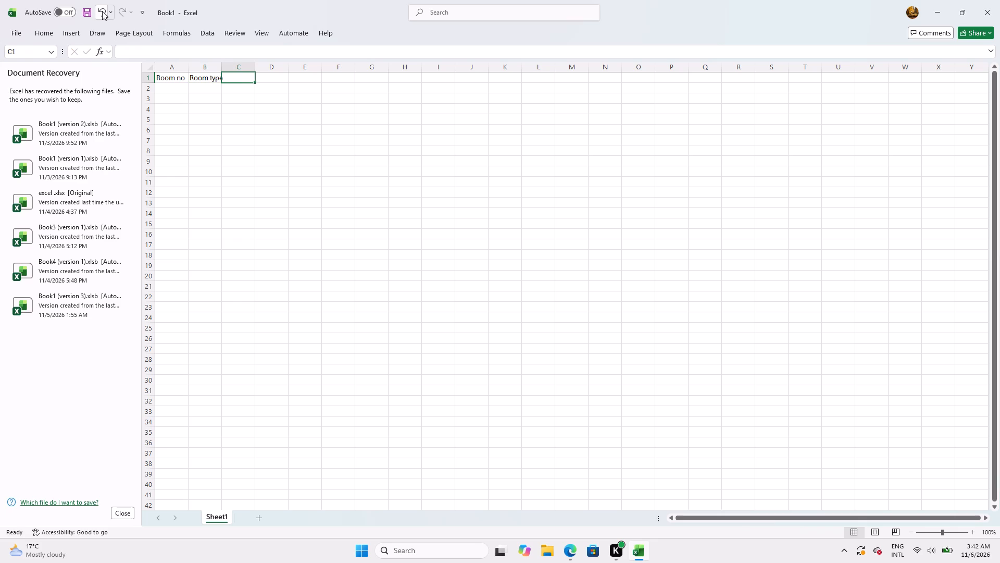
Enter the column headers "Attendant name" in C1 and "Cleaning base cost" in D1.
text(Atte)
text(ndant)
key(space)
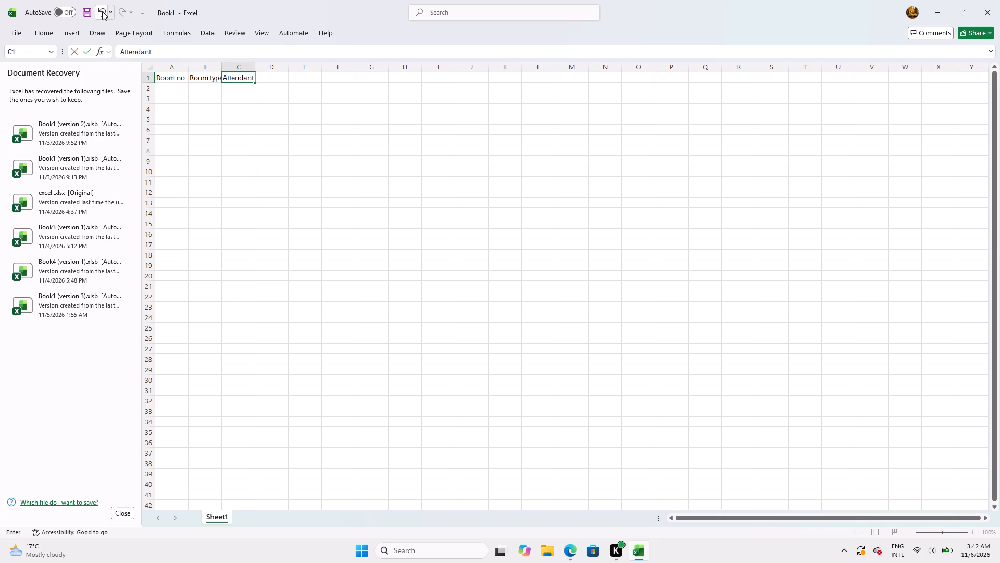
text(name)
key(Right)
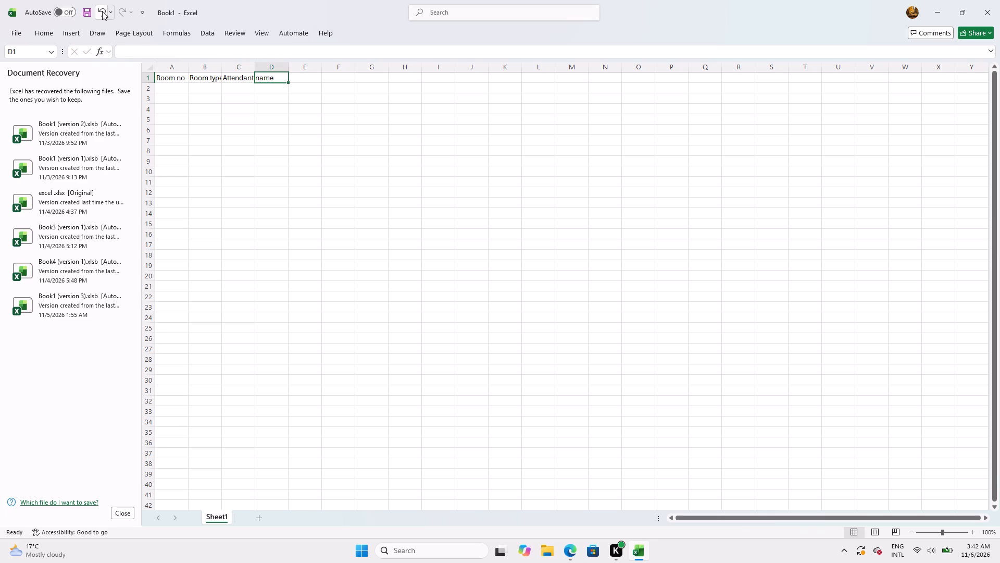
text(Cleaning)
key(space)
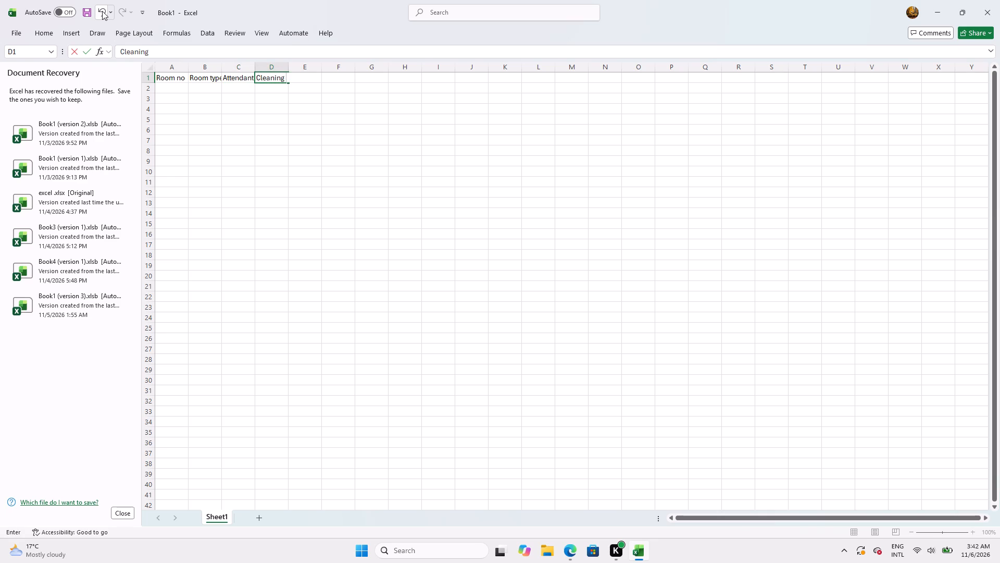
text(bas)
text(e cost)
key(Right)
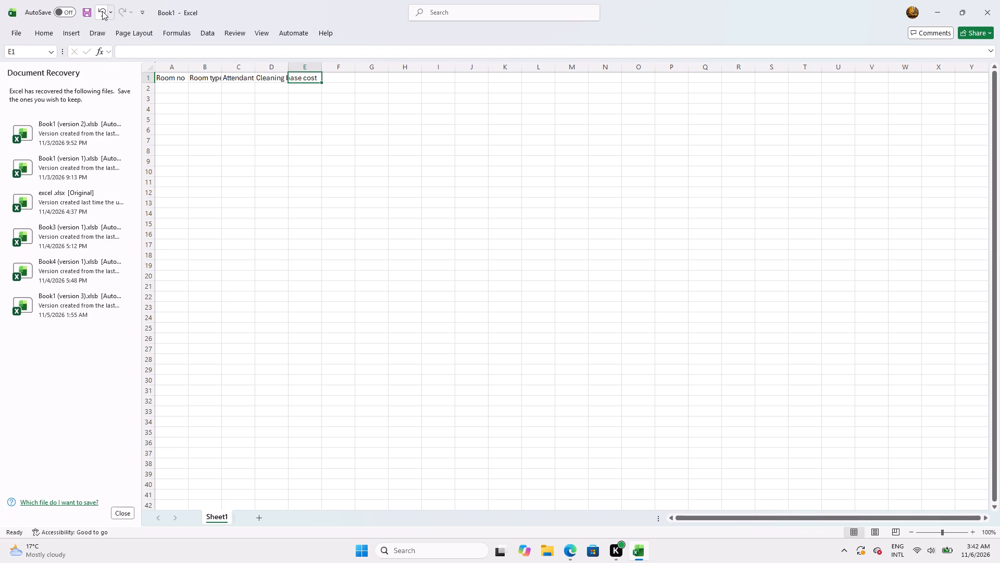
Enter the column headers "Linen placed" in E1 and "Cost per Linen set" in F1.
key(shift+l)
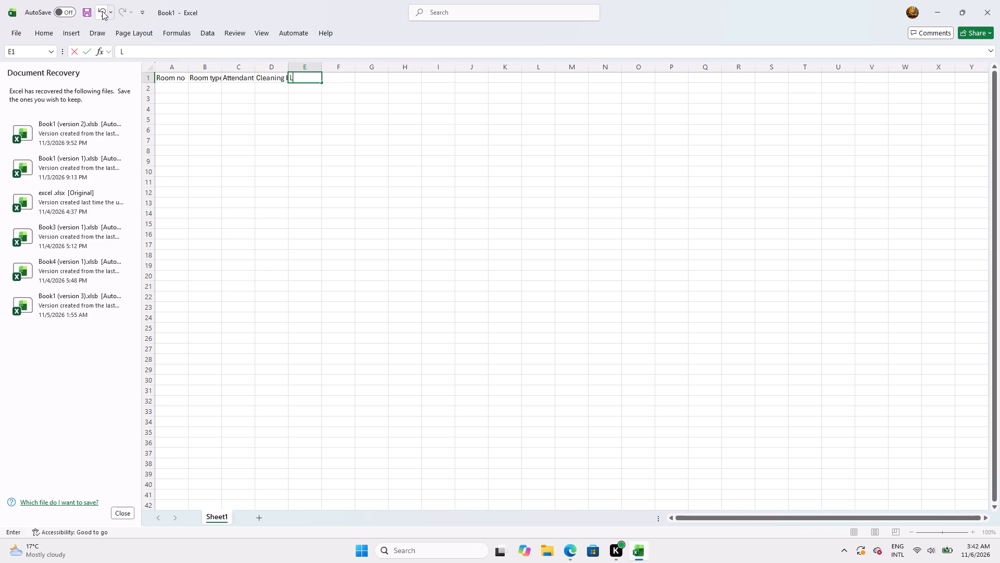
key(i)
text(nen)
key(space)
text(placed)
key(Right)
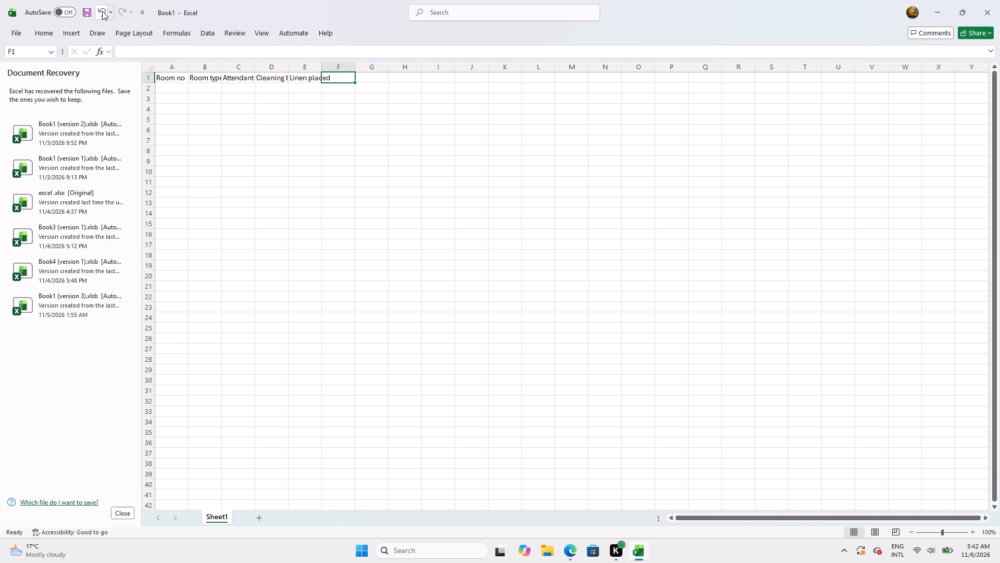
text(Cost per Lib)
key(BackSpace)
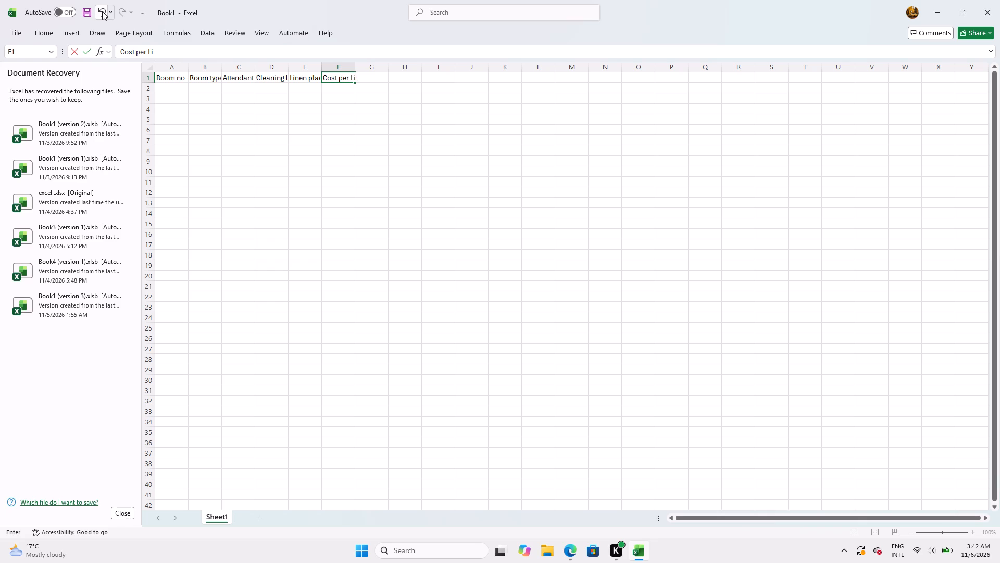
text(nen)
key(space)
text(set)
key(Right)
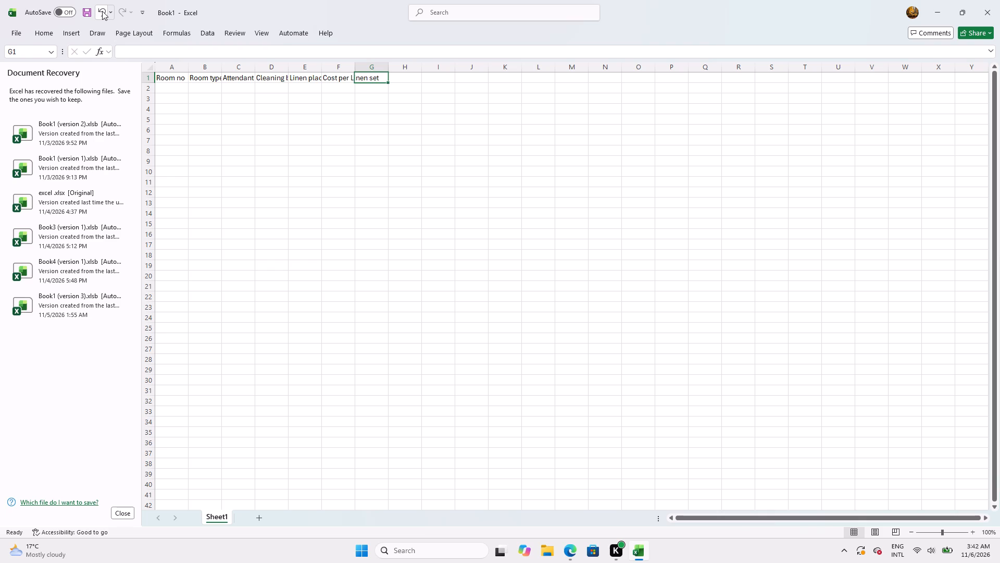
Enter the column header "Total Linen cost" in cell G1.
key(shift+t)
text(ota)
key(space)
key(BackSpace)
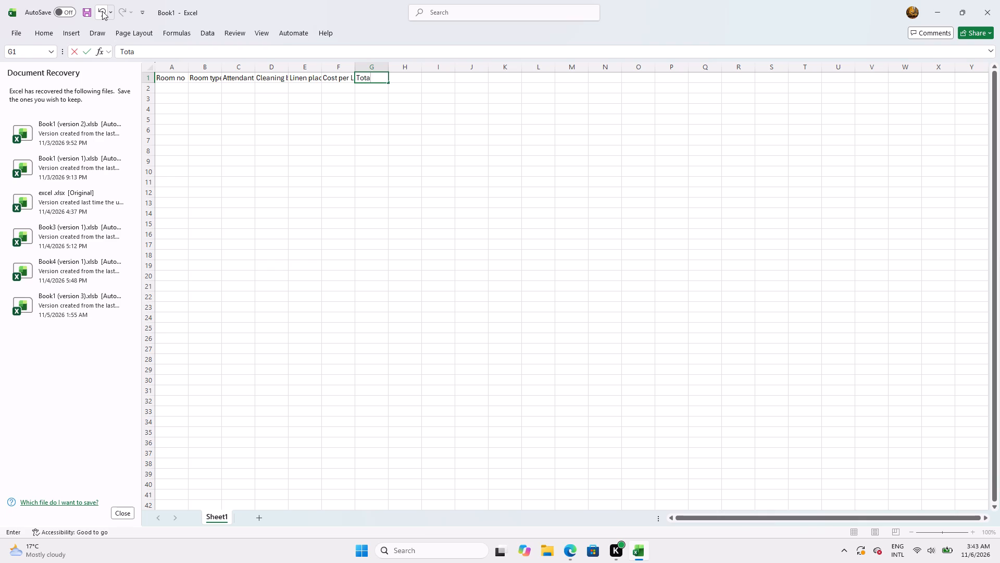
key(a)
key(BackSpace)
text(l)
key(space)
text(Linen)
key(space)
text(cost)
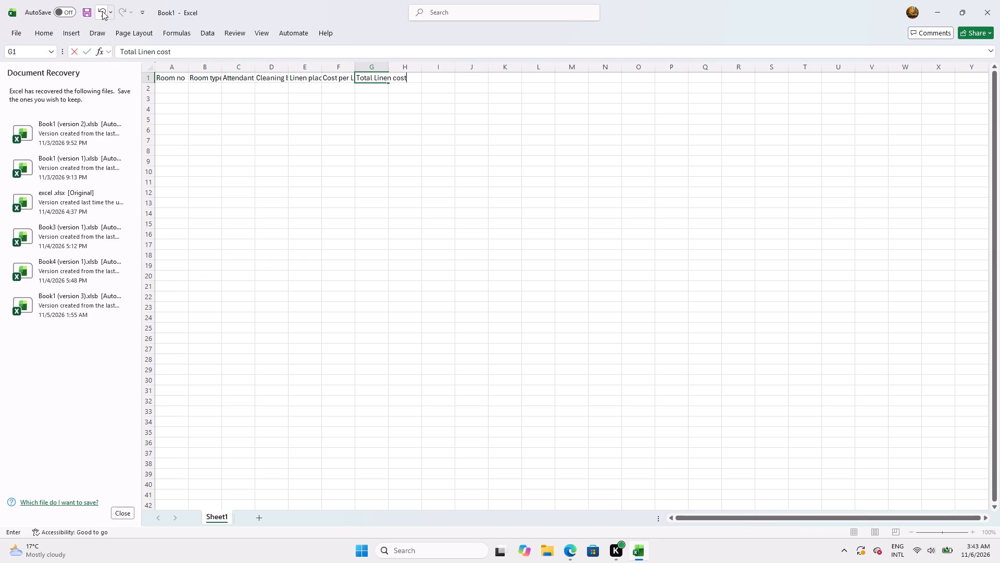
key(Right)
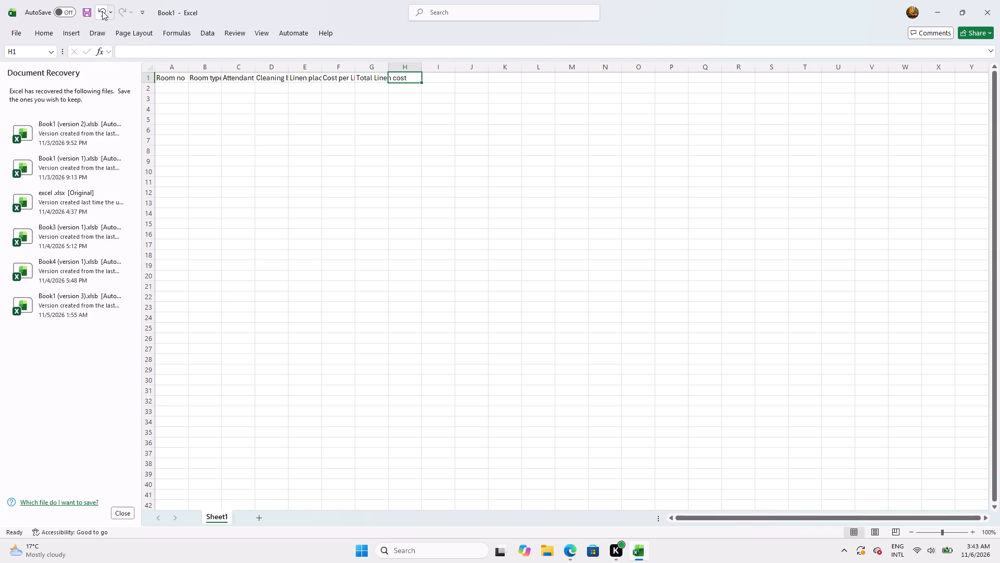
Enter the column header "Mini-bar restock" in cell H1.
text(Mini)
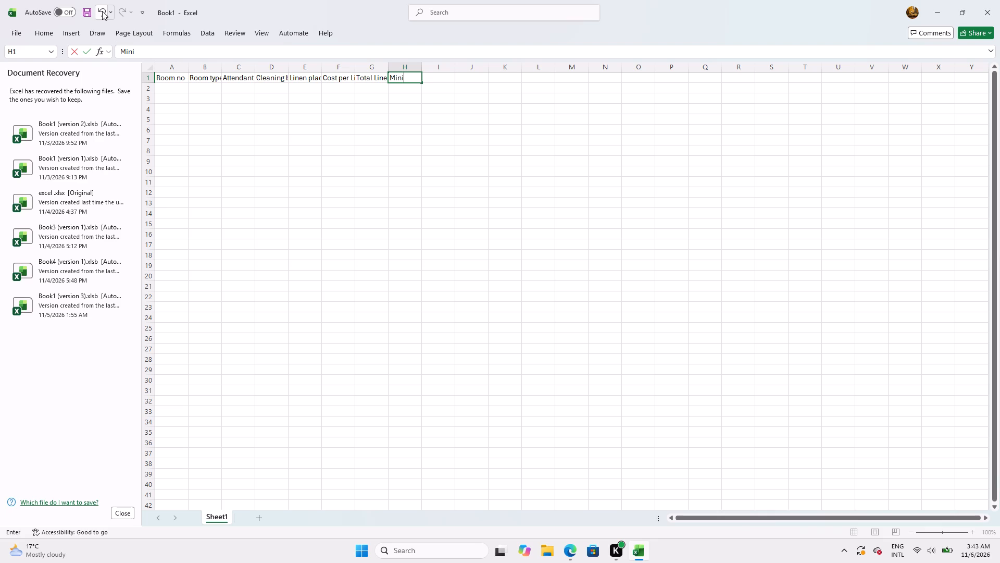
text(-bar)
key(space)
text(res)
text(toc)
key(k)
key(Right)
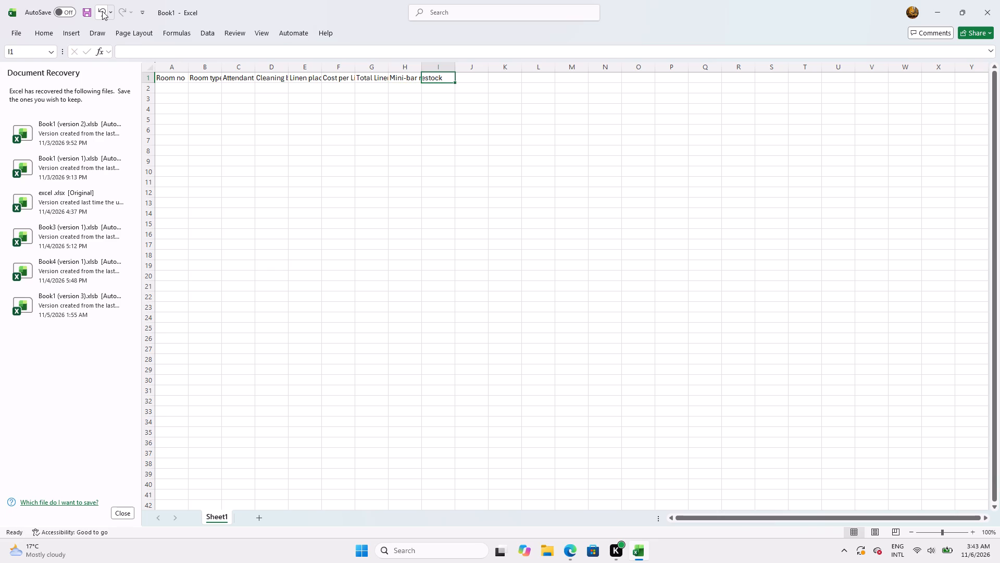
Enter the column header "Maintenance repairs" in cell I1.
text(Mai)
text(ntenance)
key(space)
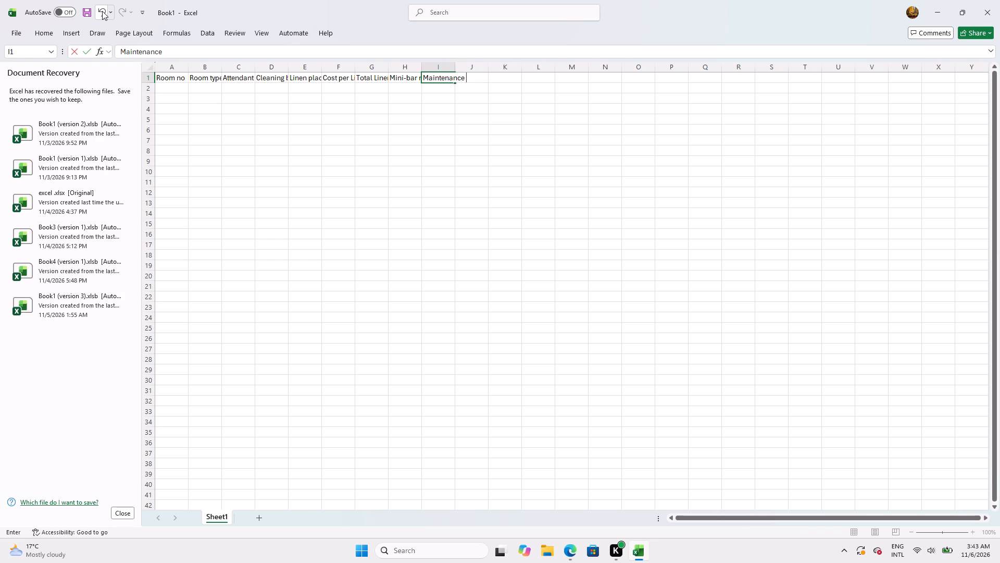
text(re)
text(pao)
key(BackSpace)
key(i)
text(rs)
key(Right)
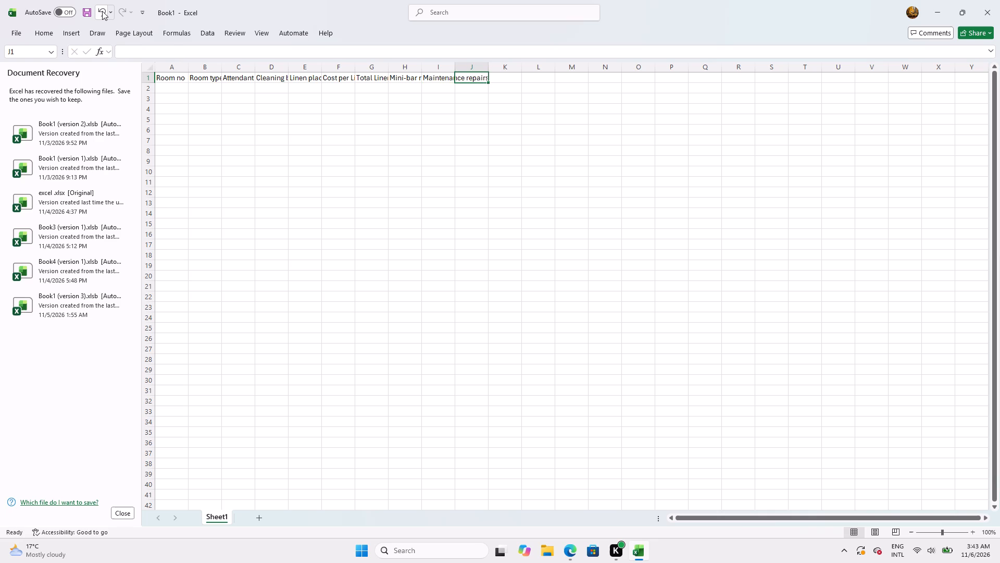
Enter the column header "Total turnover cost" in cell J1.
key(shift+t)
text(ota)
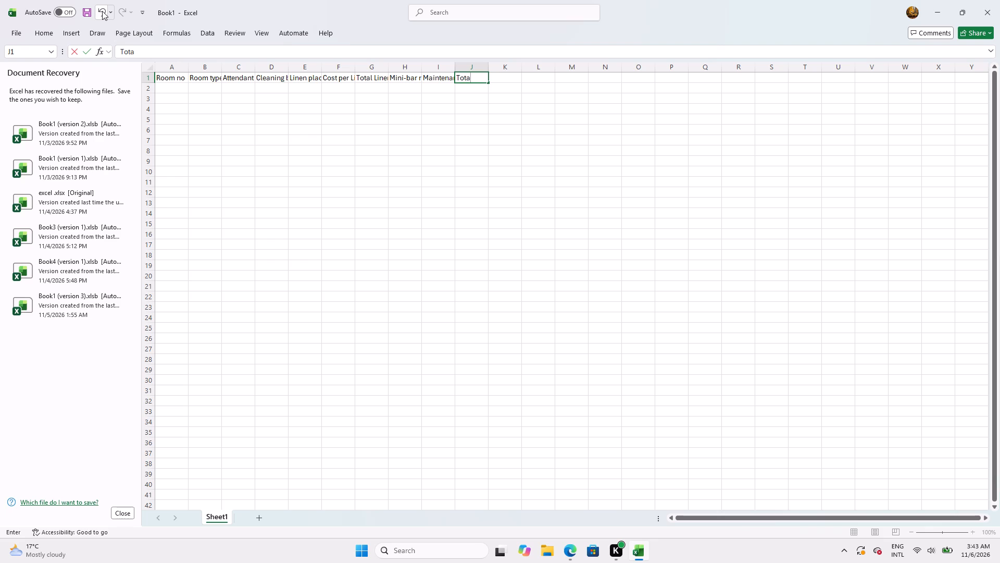
text(l turnover)
key(space)
text(cost)
key(Right)
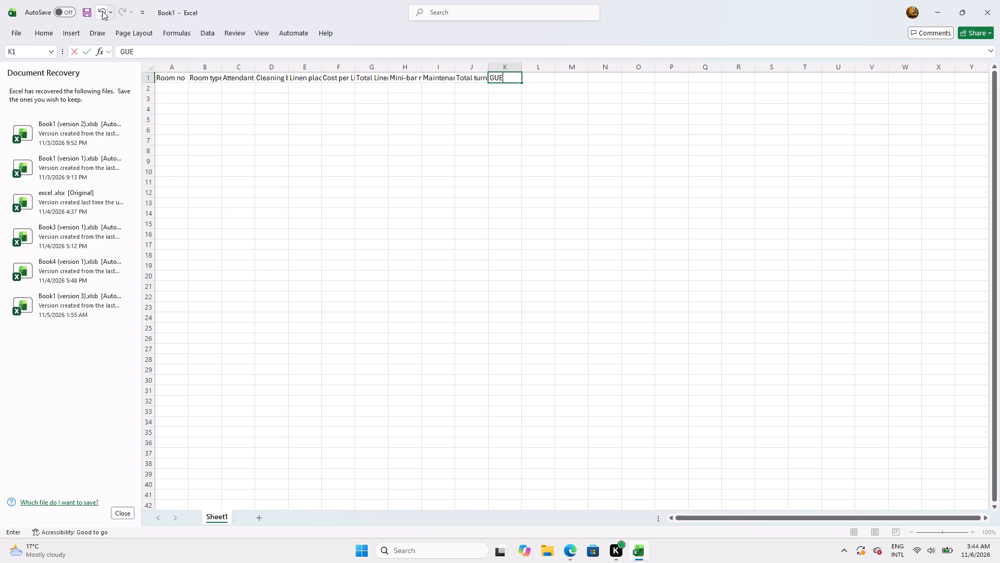
Enter the column header "Guest Rebill amount" in cell K1, correcting the capitalised letters to "Guest".
key(BackSpace)
key(BackSpace)
key(u)
text(est)
key(space)
text(Re)
text(bill)
key(space)
text(a)
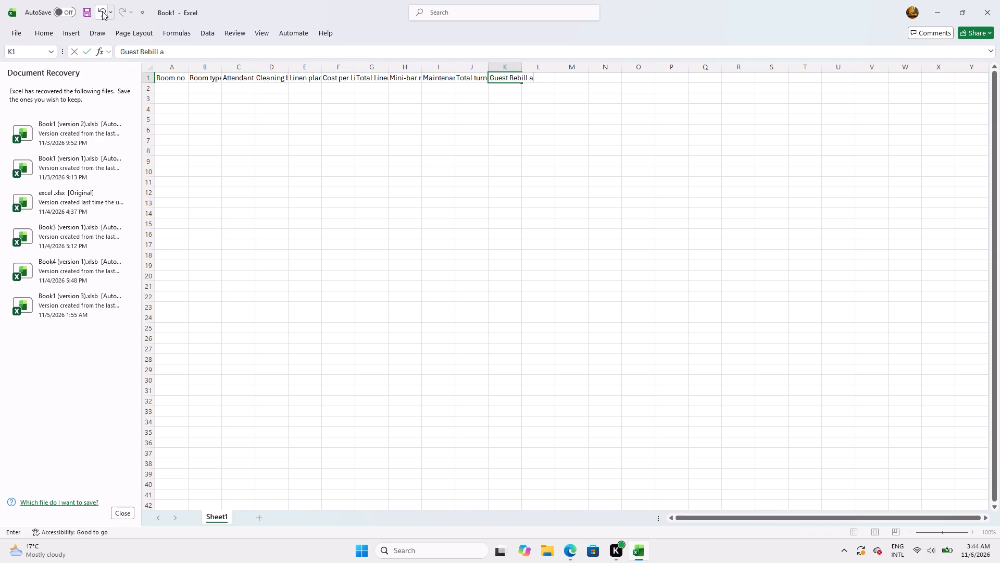
text(mount)
key(Right)
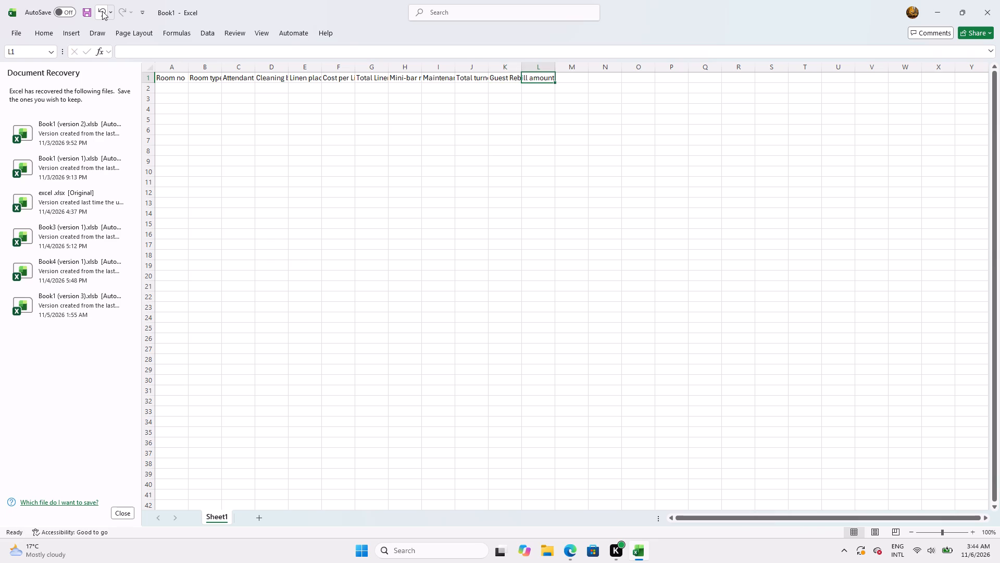
Enter the column header "Hotel net expense" in cell L1.
text(Hotel)
key(space)
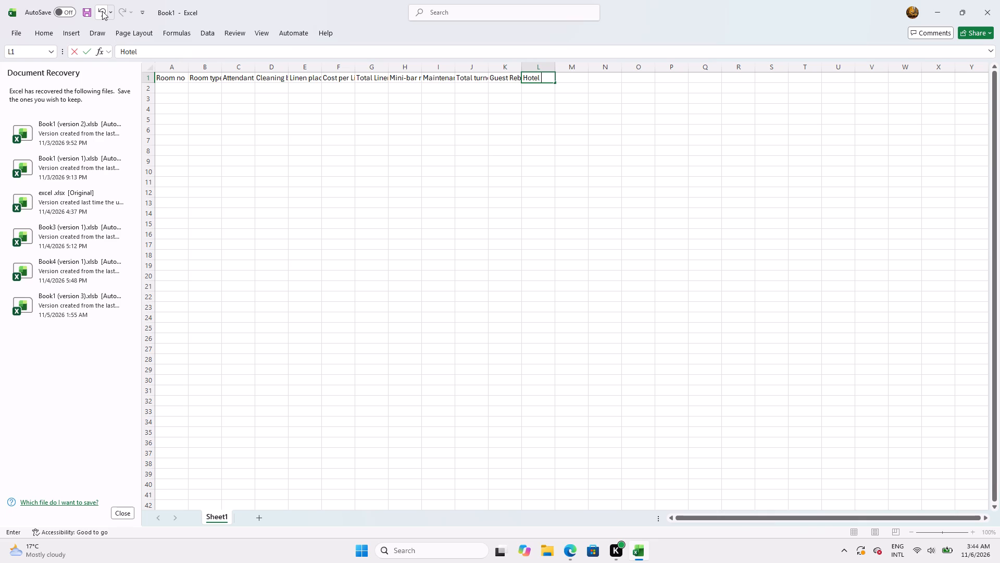
text(net expen)
text(se)
click(170, 77)
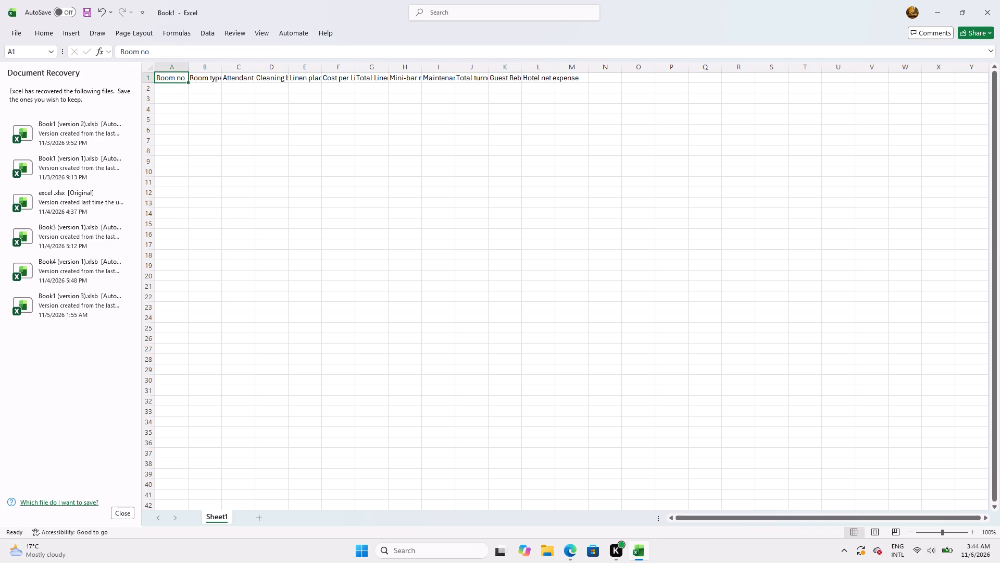
Widen columns B, C and D so the room type, attendant name and cleaning base cost headers fit.
click(202, 79)
drag(219, 67, 233, 69)
click(249, 70)
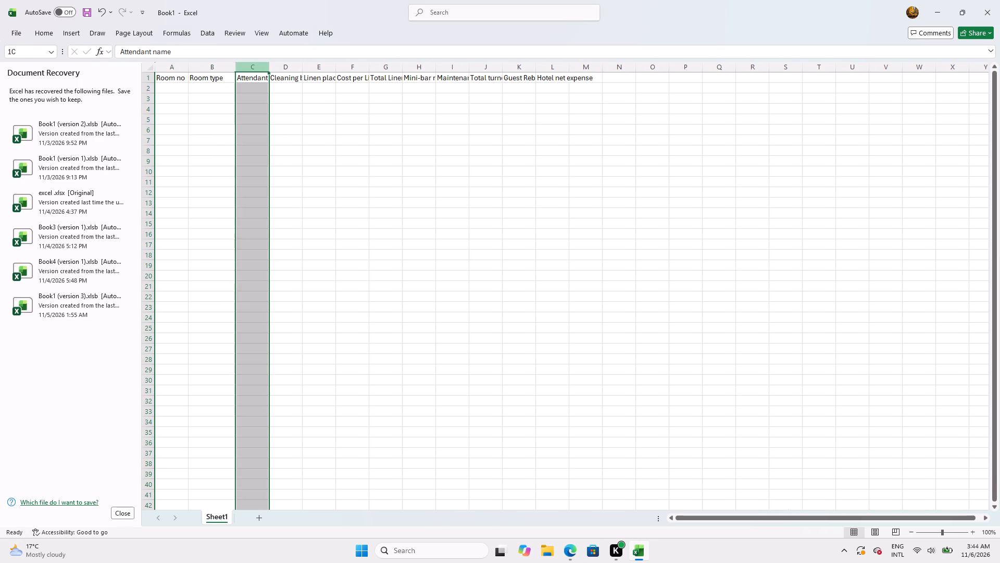
drag(270, 68, 289, 67)
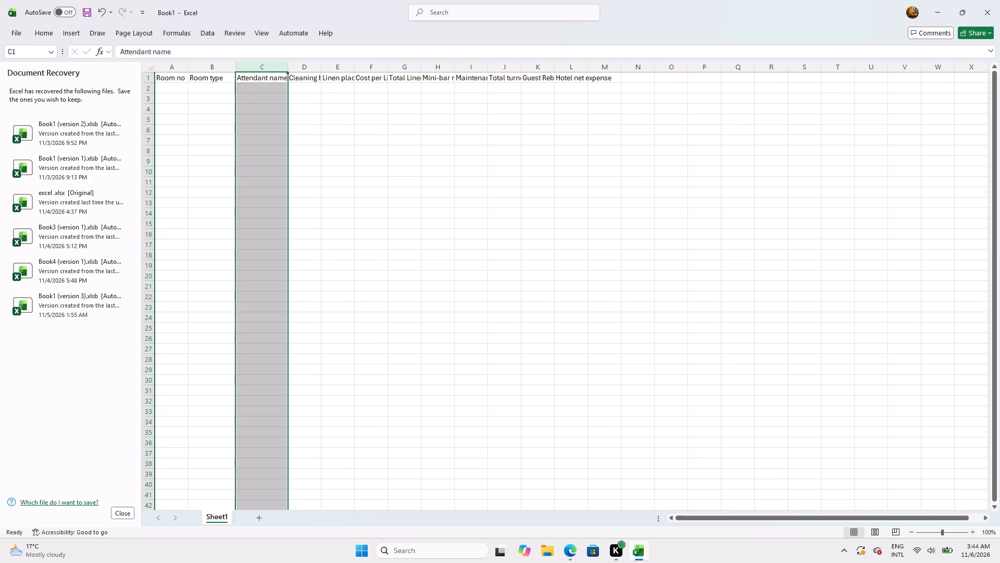
drag(286, 66, 296, 66)
click(311, 65)
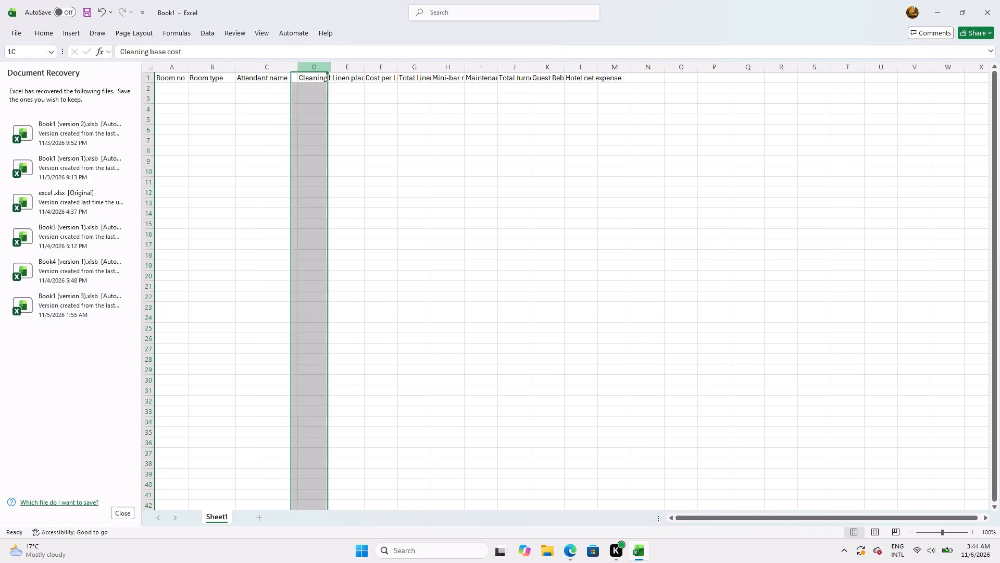
drag(333, 67, 370, 68)
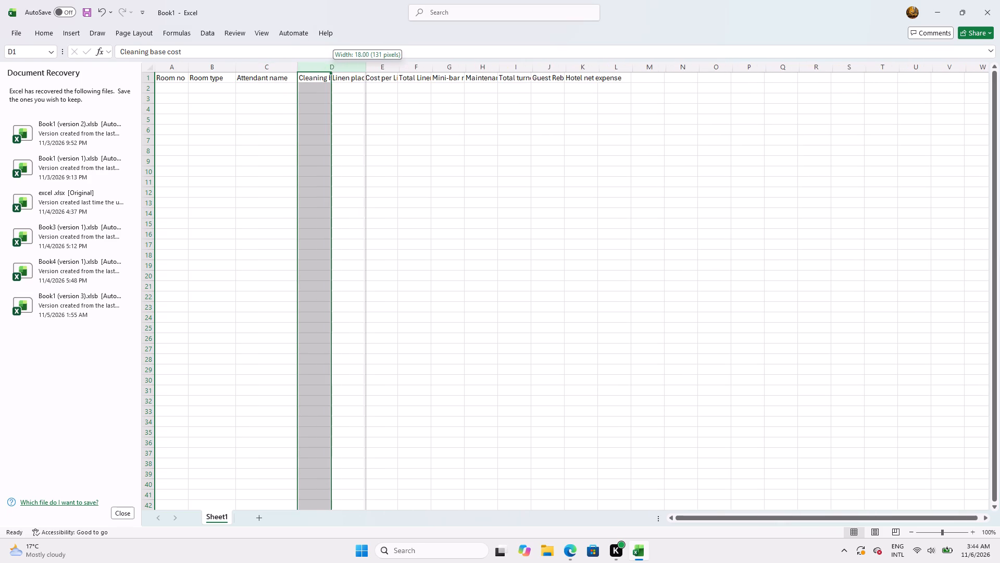
drag(370, 68, 370, 68)
Widen columns E, F and G to fit the three linen headers in row 1.
click(397, 67)
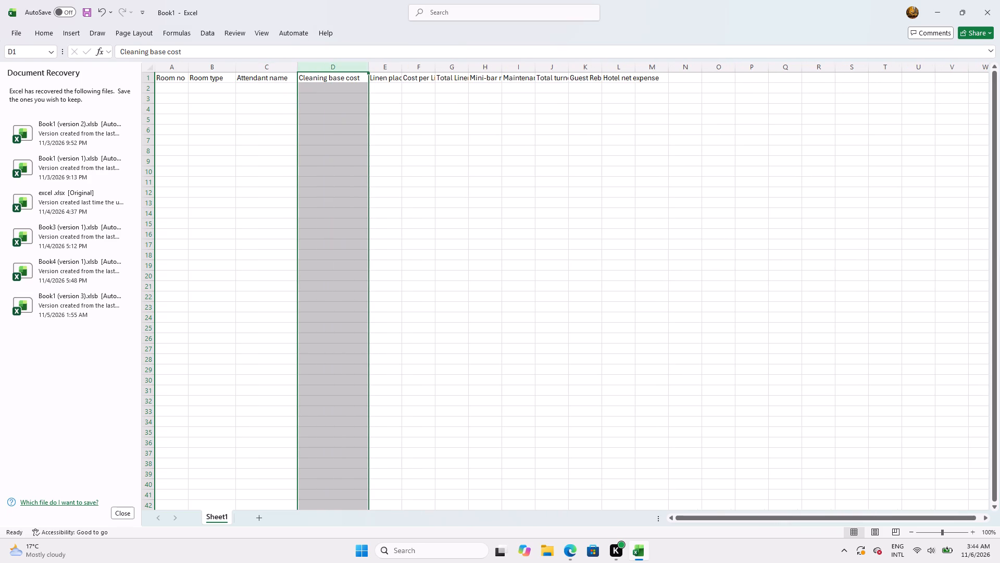
click(395, 67)
drag(402, 64, 431, 64)
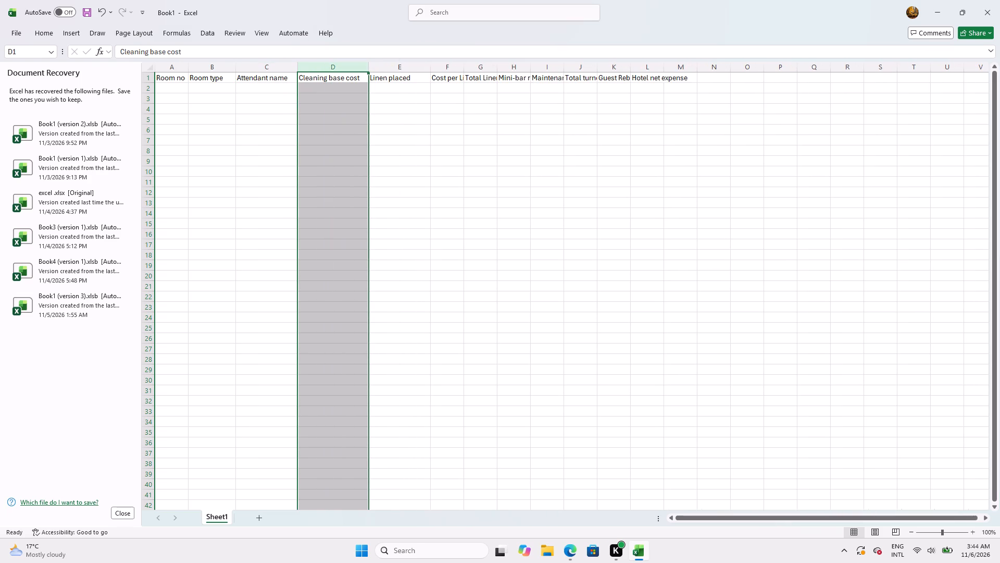
click(439, 65)
drag(461, 70, 488, 69)
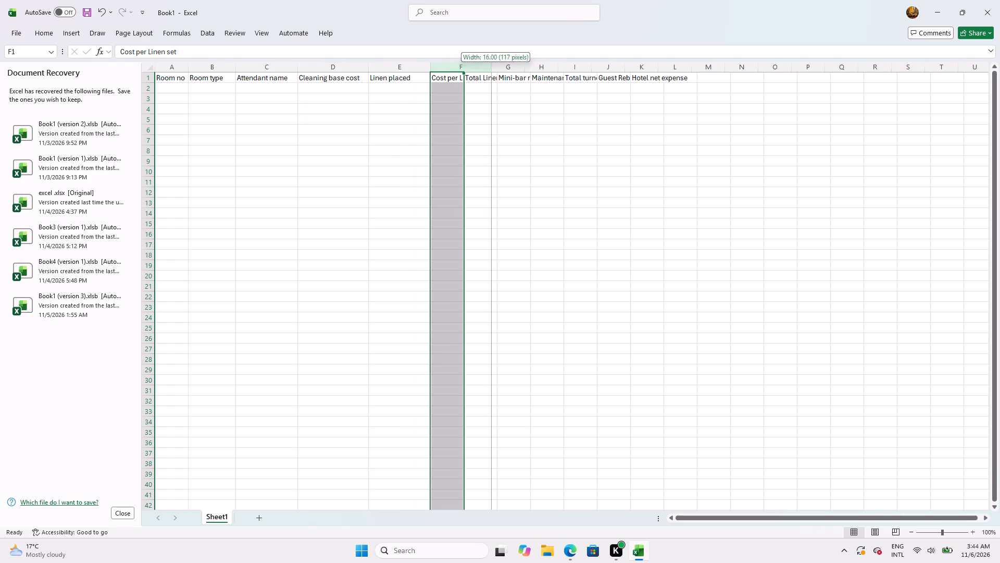
click(516, 66)
drag(523, 67, 556, 66)
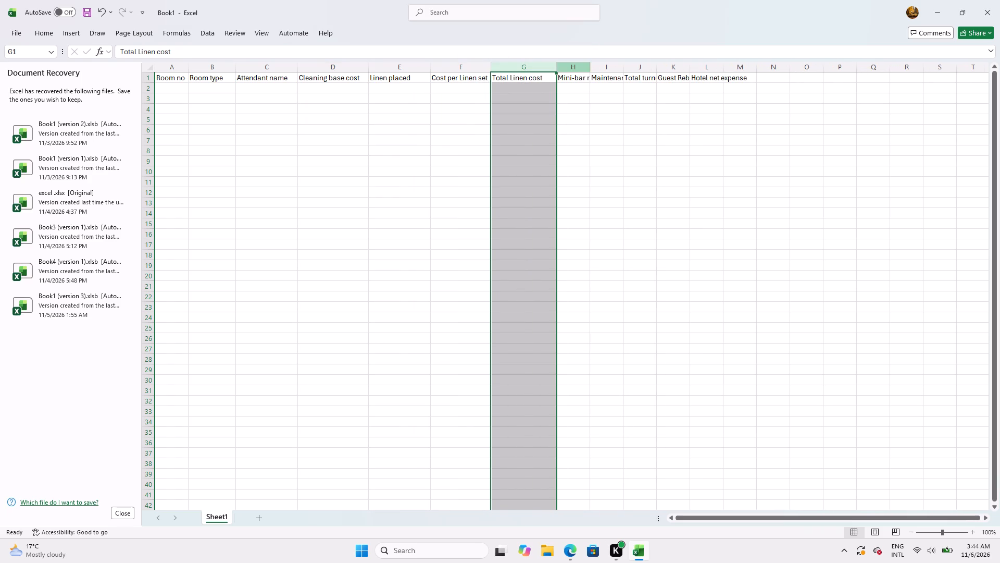
Widen columns H, I and J so the mini-bar restock, maintenance repairs and total turnover cost headers fit.
click(579, 67)
drag(591, 68, 618, 67)
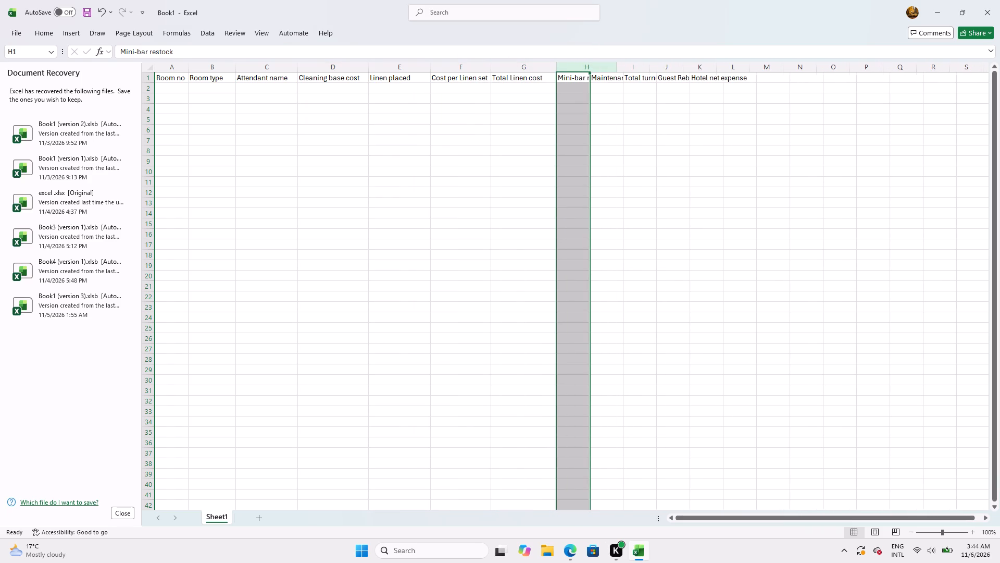
click(629, 69)
drag(648, 71, 677, 72)
drag(679, 70, 695, 70)
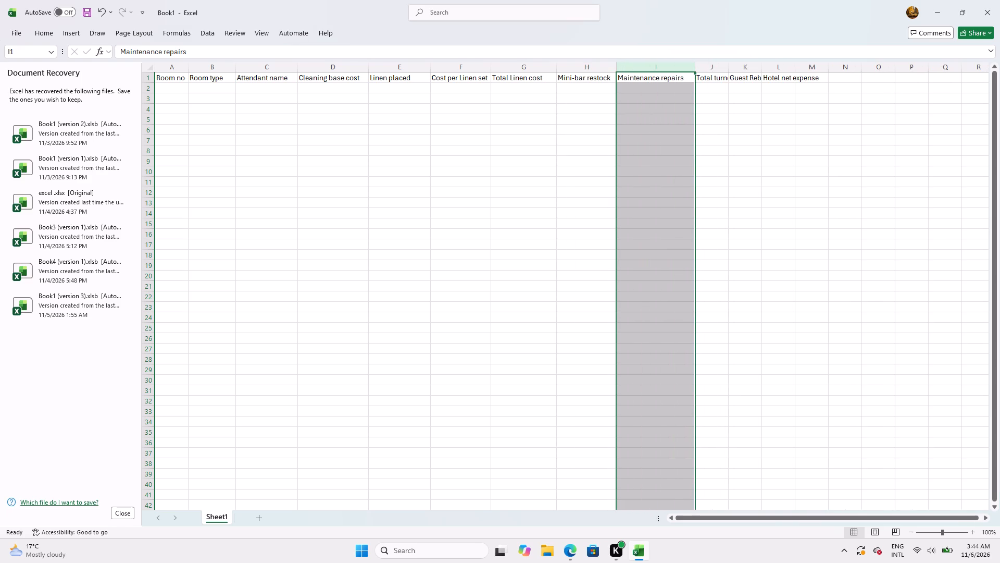
click(707, 70)
drag(735, 72, 750, 72)
click(723, 69)
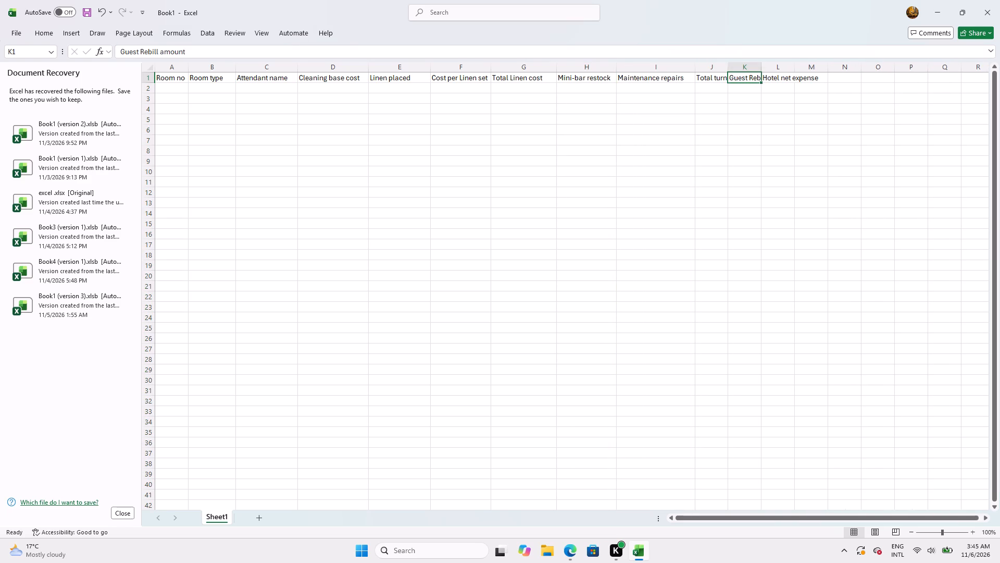
drag(731, 68, 771, 69)
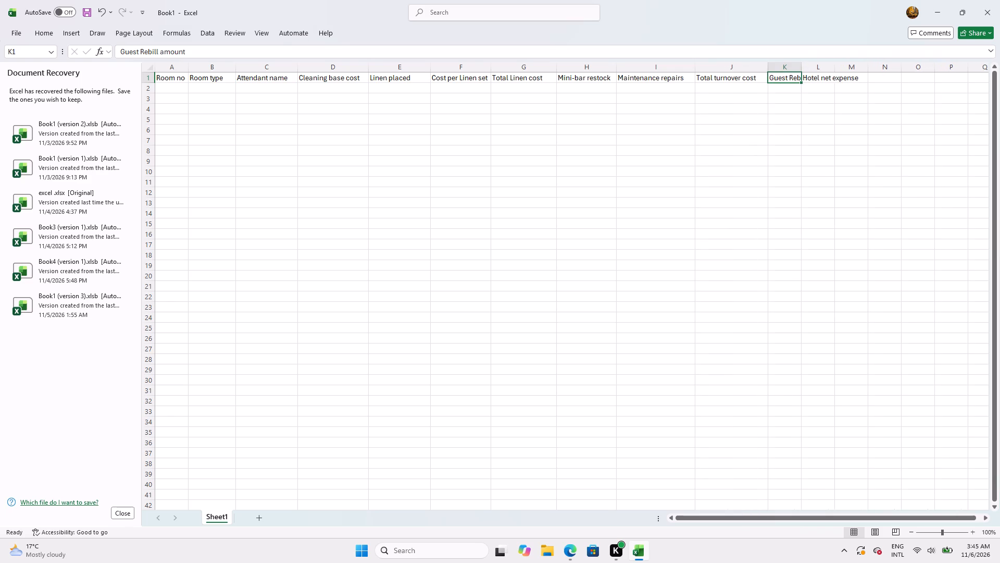
Widen columns K and L to fit the guest rebill amount and hotel net expense headers.
click(781, 70)
drag(802, 70, 831, 69)
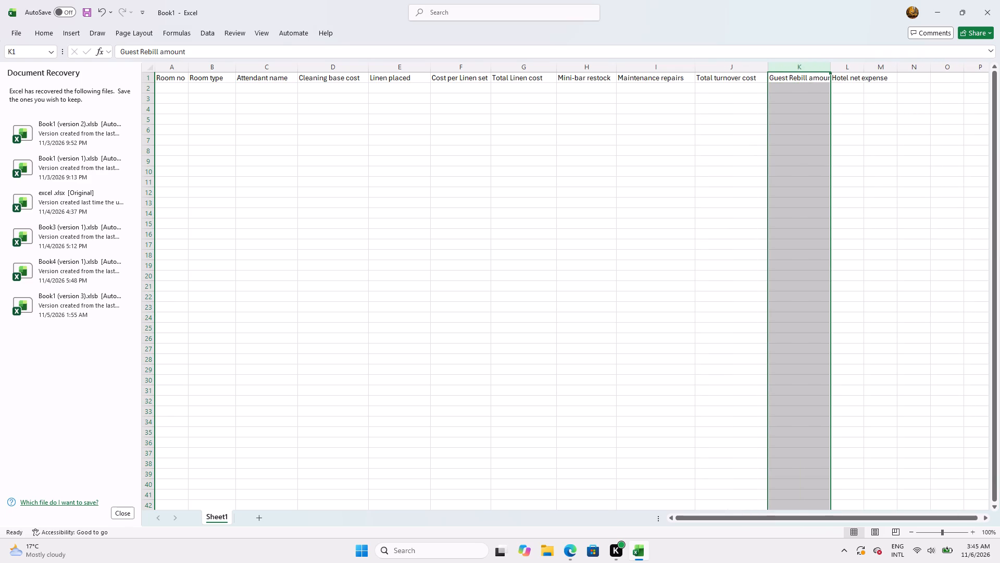
click(838, 70)
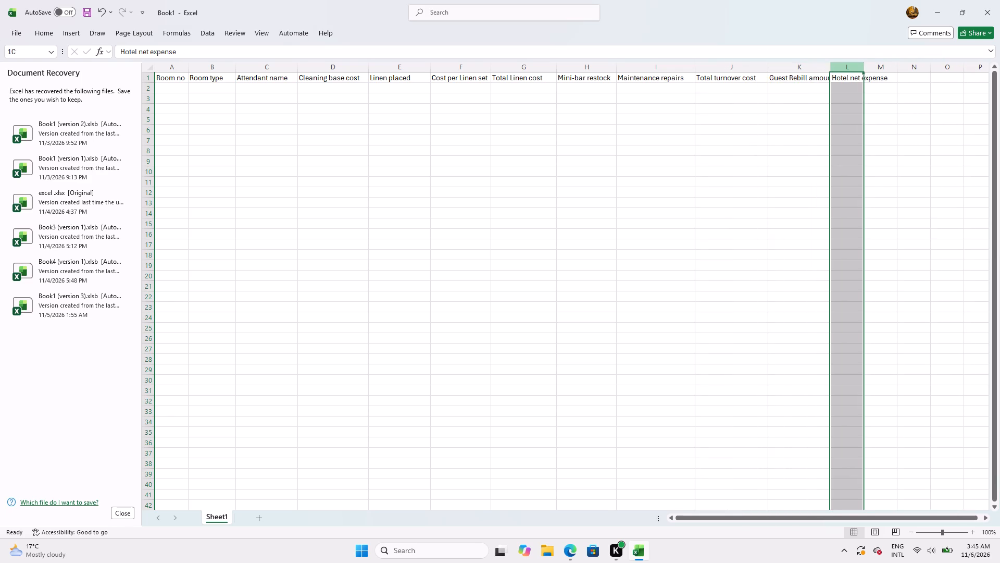
click(822, 70)
drag(830, 70, 838, 70)
click(852, 72)
drag(868, 70, 868, 70)
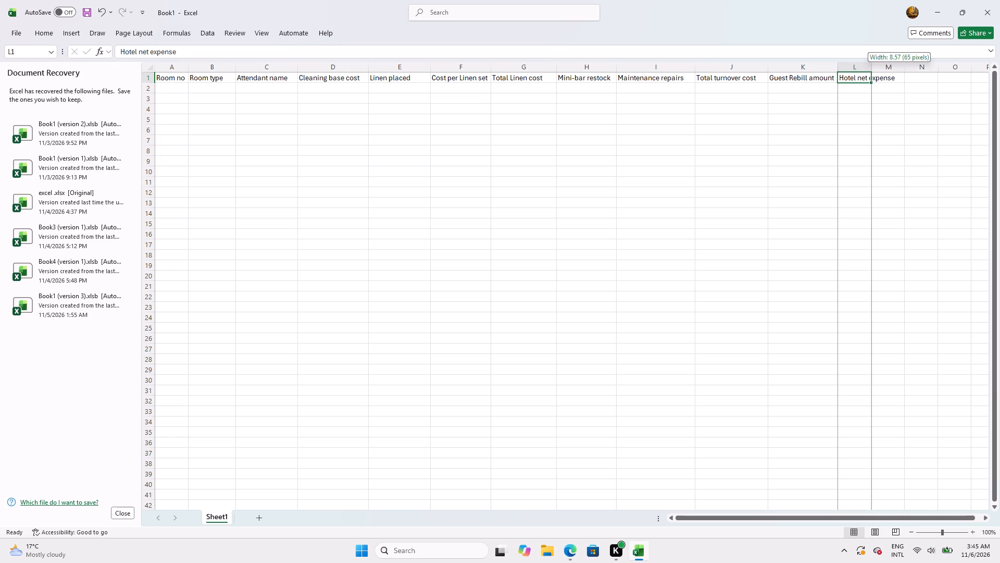
drag(868, 70, 890, 70)
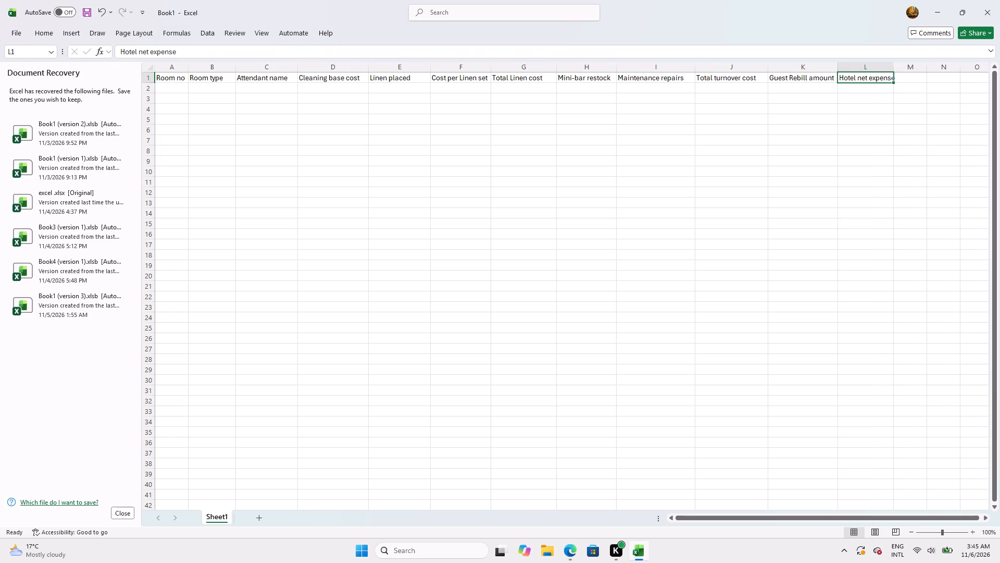
drag(894, 71, 916, 72)
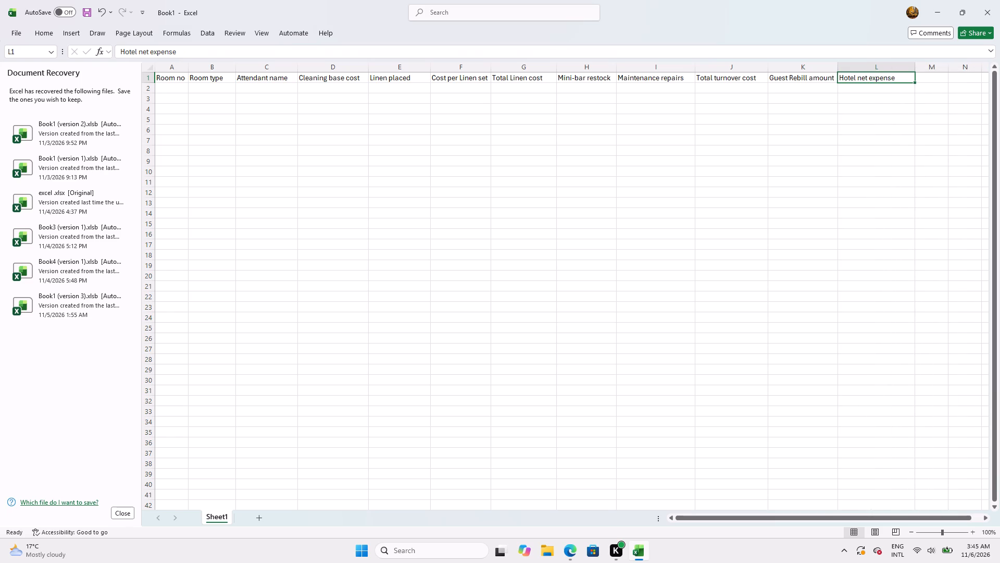
Enter room number 101 in cell A2 under the room number header.
click(171, 89)
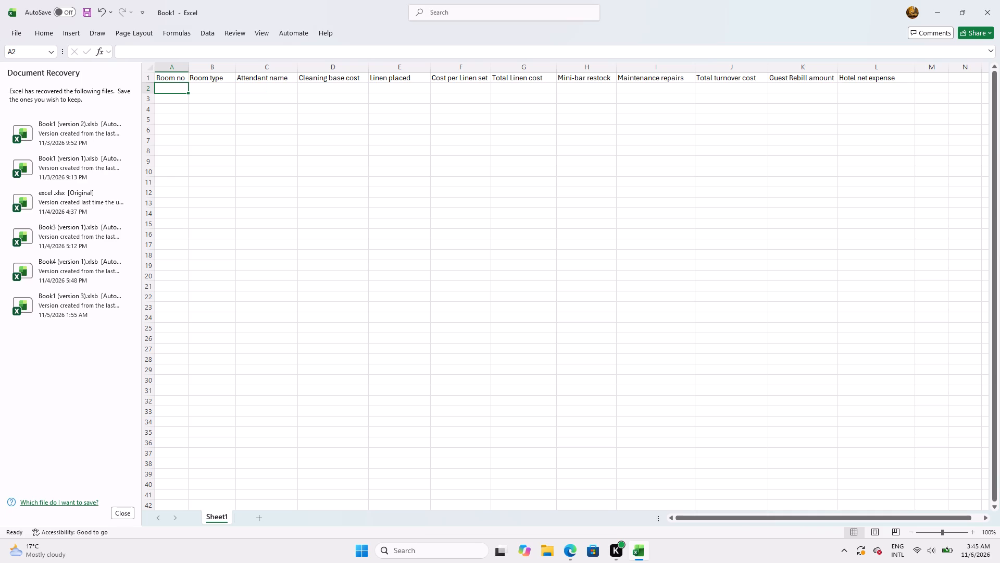
text(101)
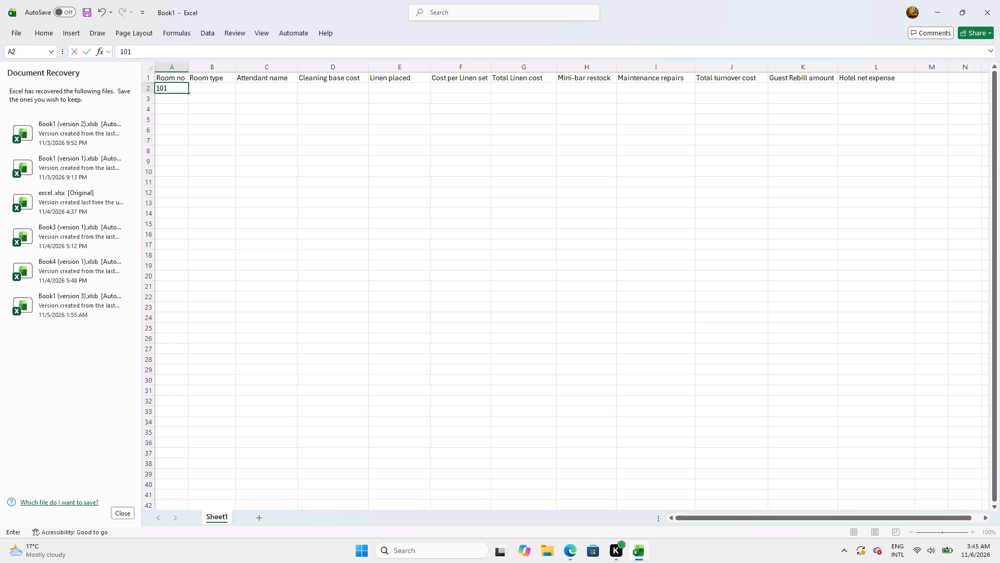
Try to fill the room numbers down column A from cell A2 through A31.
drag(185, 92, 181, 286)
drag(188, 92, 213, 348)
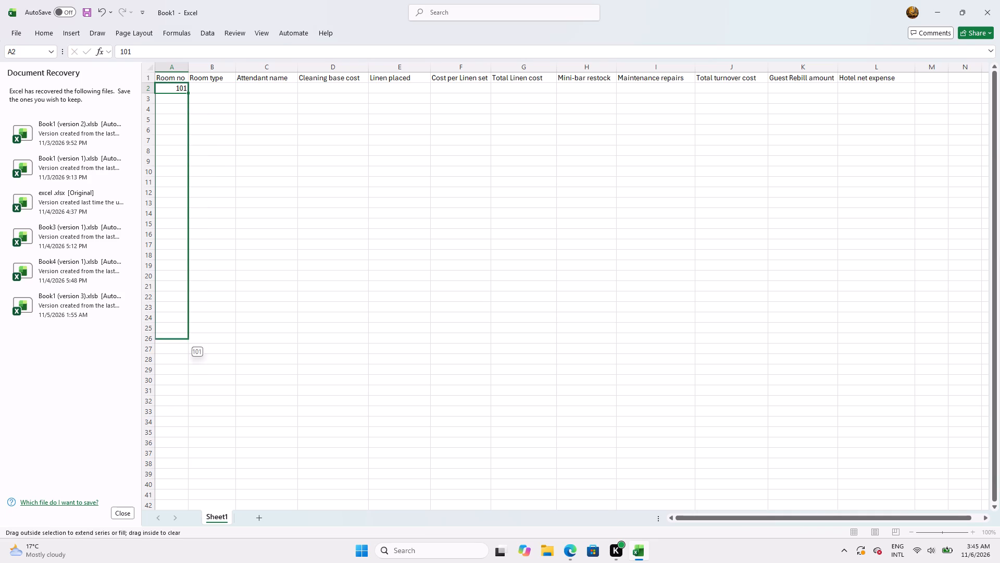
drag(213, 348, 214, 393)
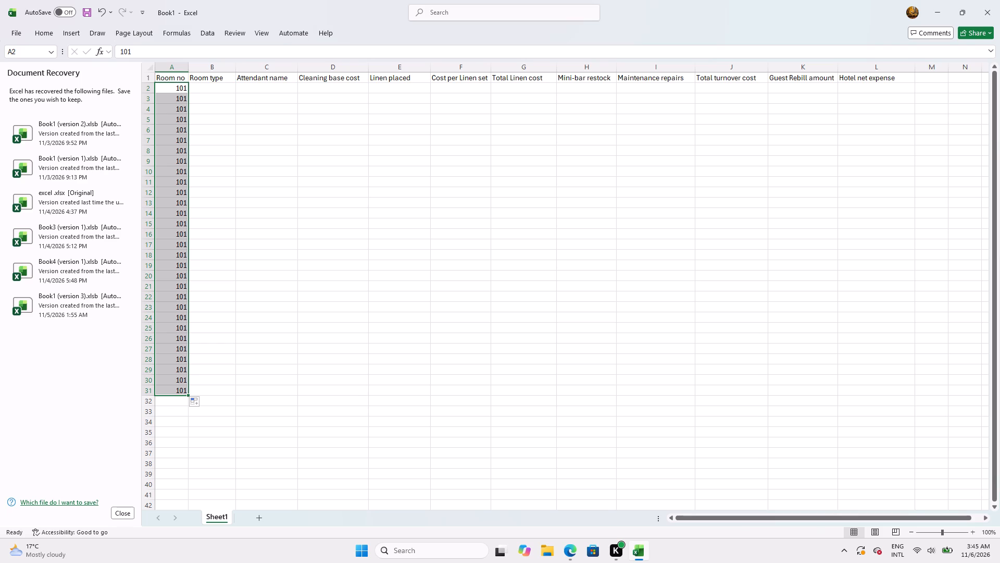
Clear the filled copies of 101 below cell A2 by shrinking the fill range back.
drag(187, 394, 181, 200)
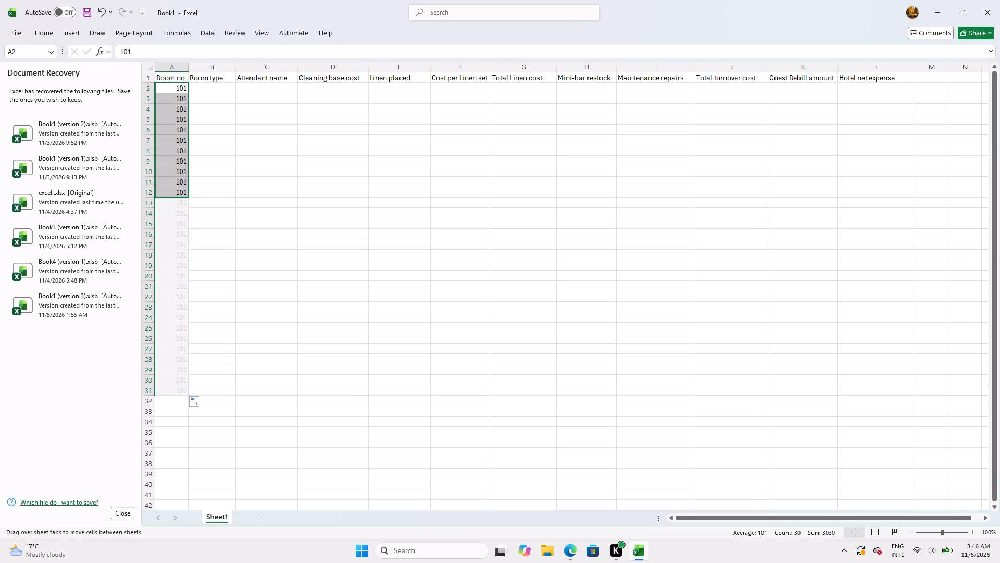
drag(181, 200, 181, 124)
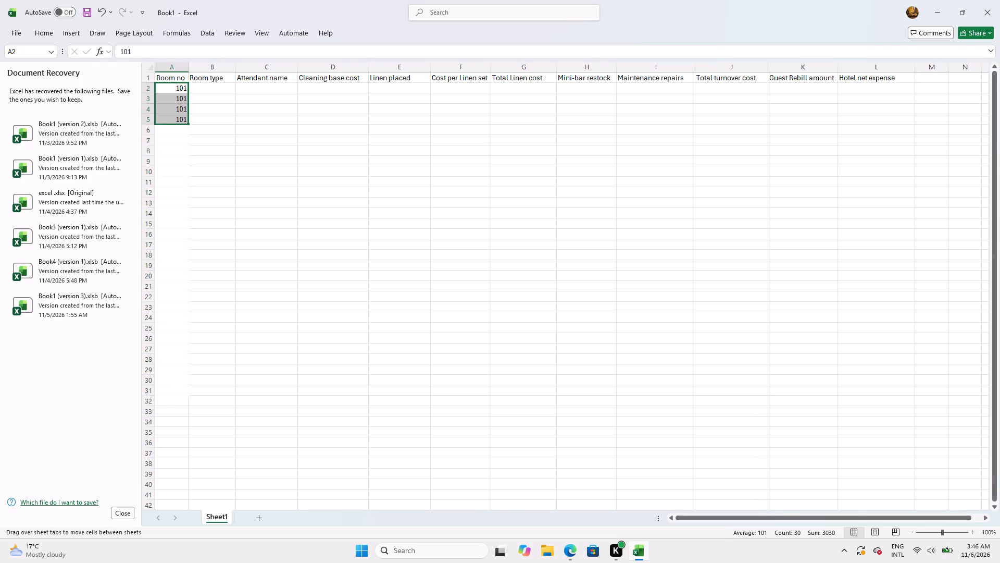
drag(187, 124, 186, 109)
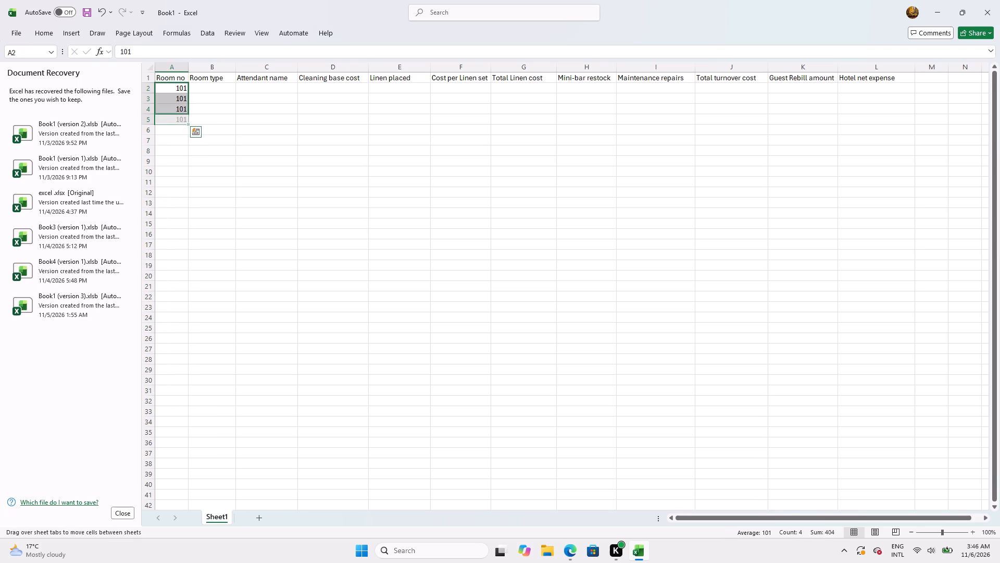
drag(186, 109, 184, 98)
Enter room number 102 in cell A3.
click(183, 100)
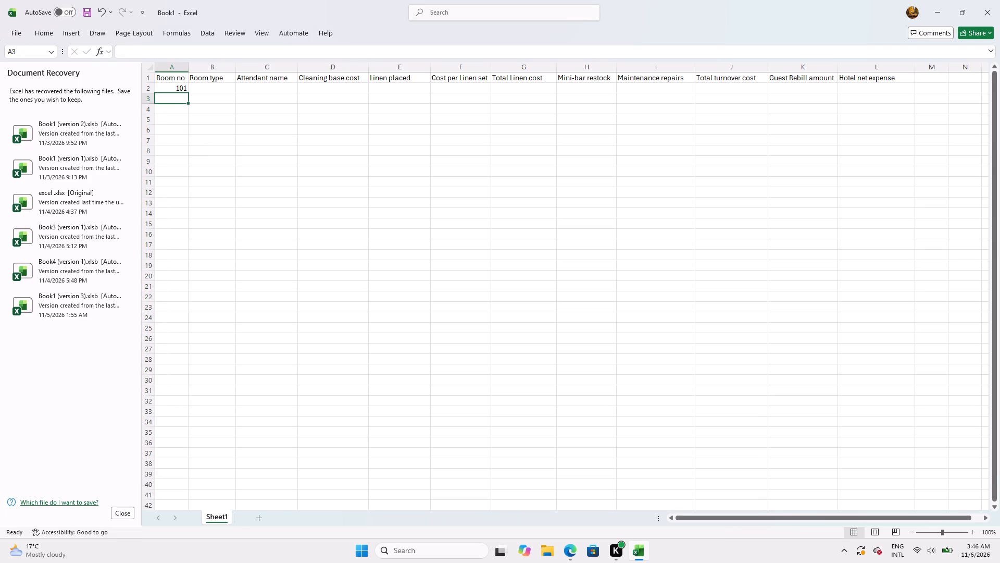
text(102)
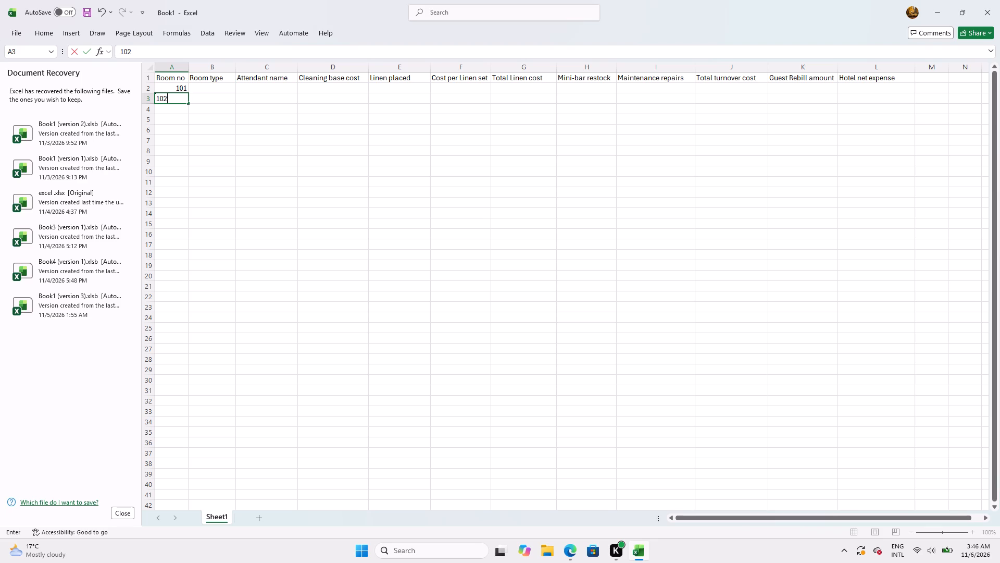
key(Down)
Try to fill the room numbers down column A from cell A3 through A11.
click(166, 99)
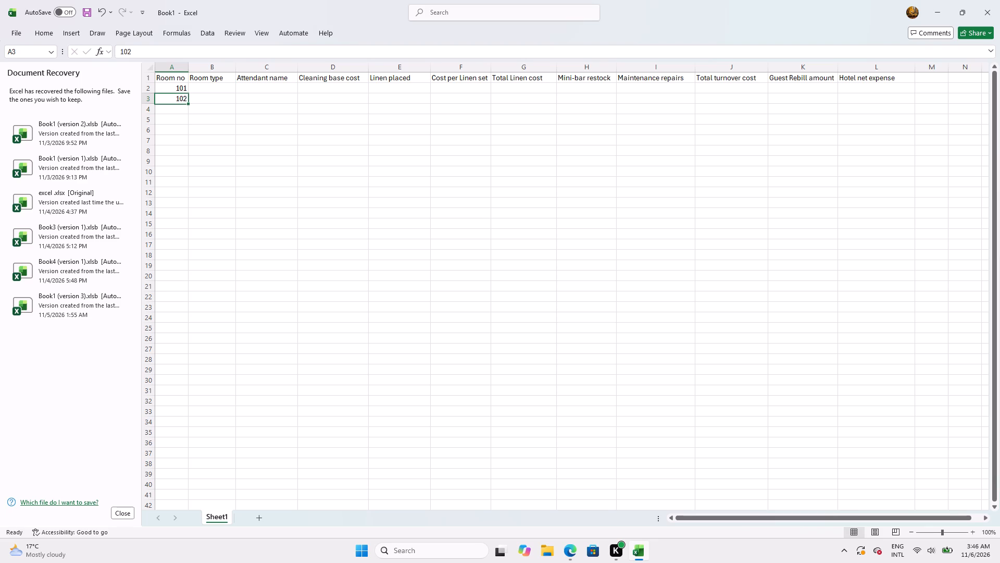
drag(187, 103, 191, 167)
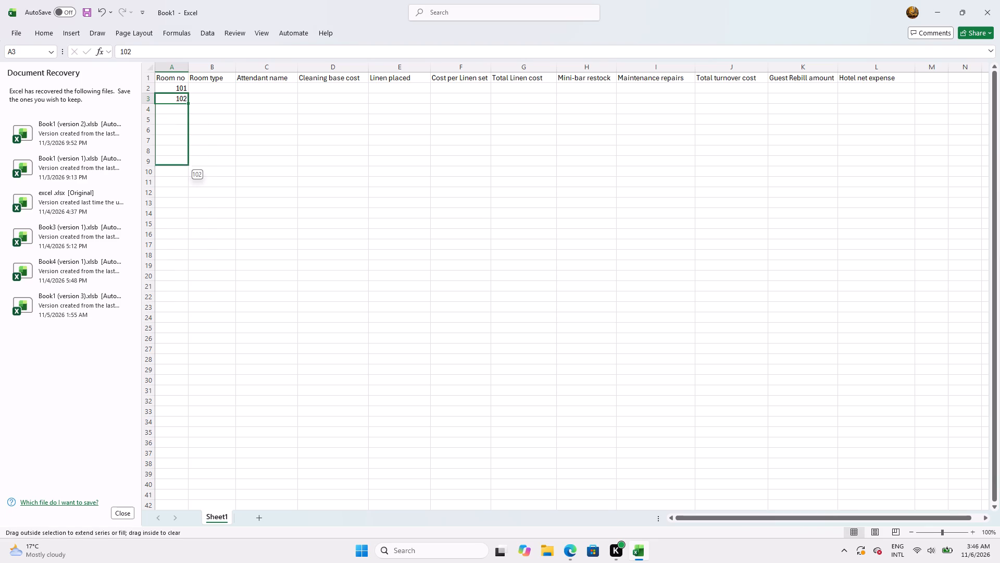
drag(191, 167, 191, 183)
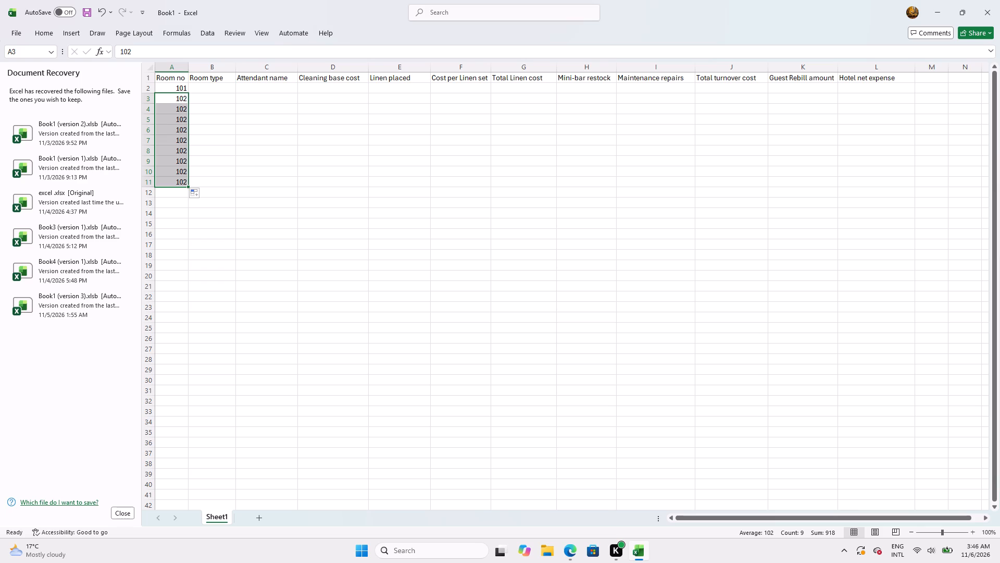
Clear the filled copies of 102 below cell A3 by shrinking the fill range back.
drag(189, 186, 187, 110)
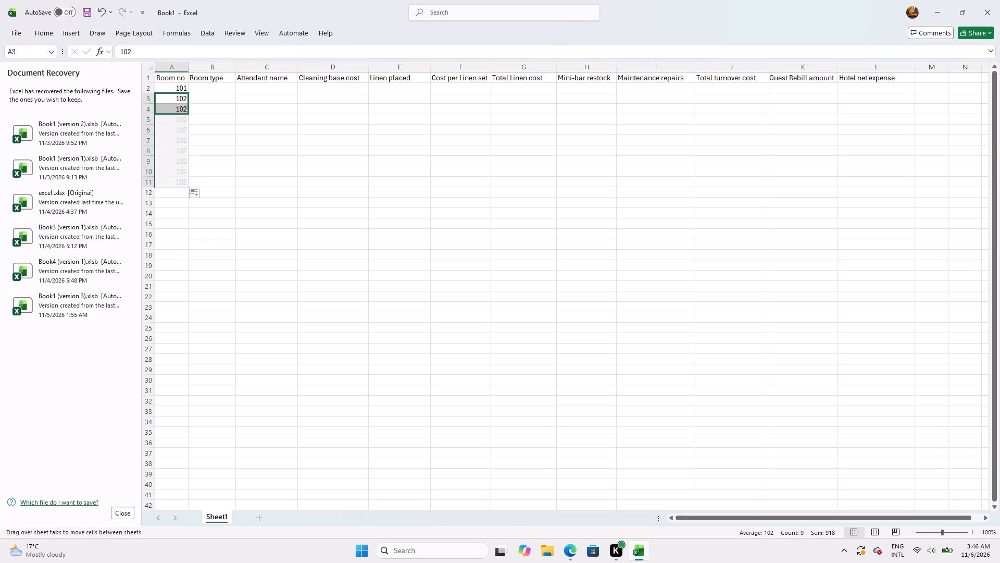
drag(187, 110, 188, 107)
Enter room number 103 in cell A4.
click(179, 114)
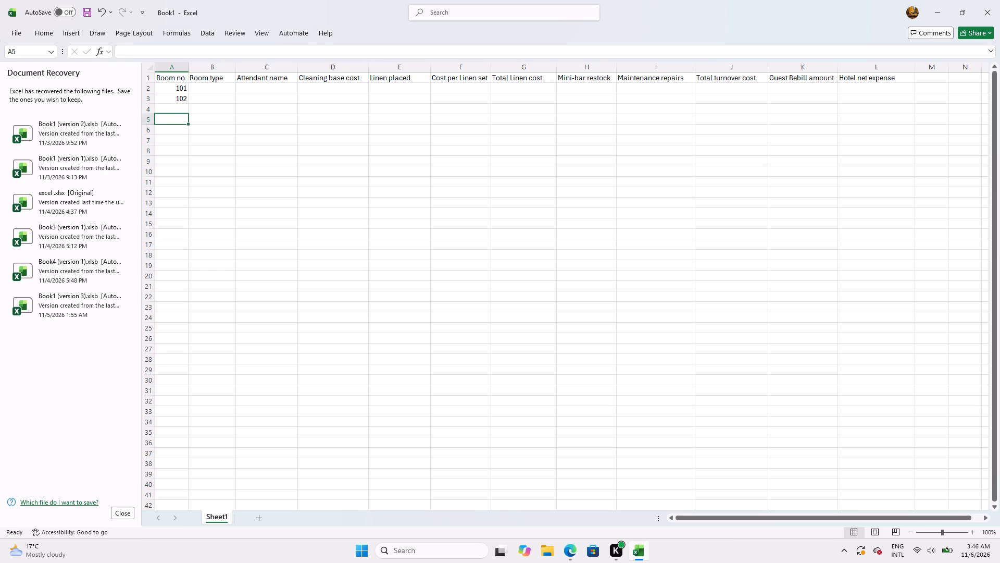
click(178, 108)
text(103)
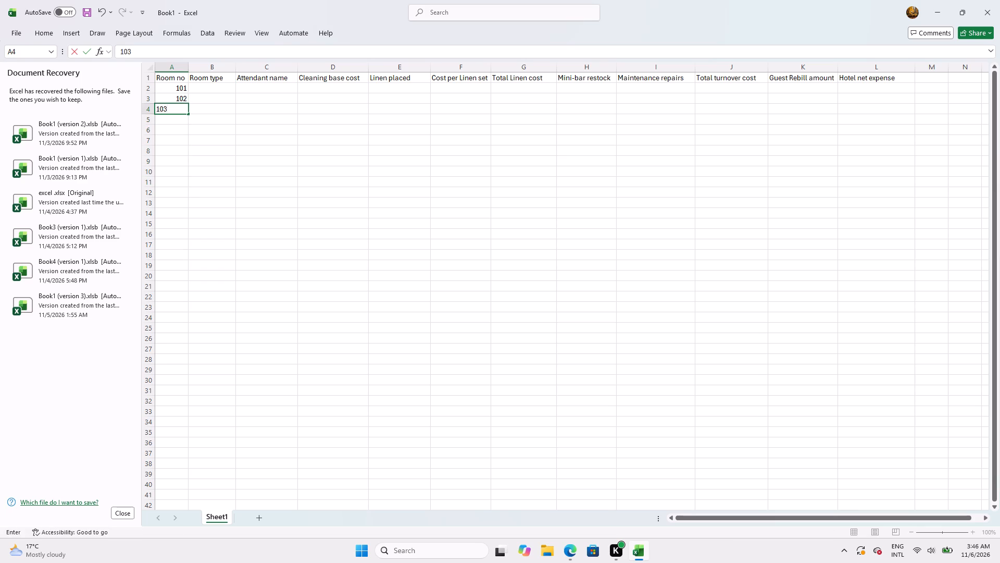
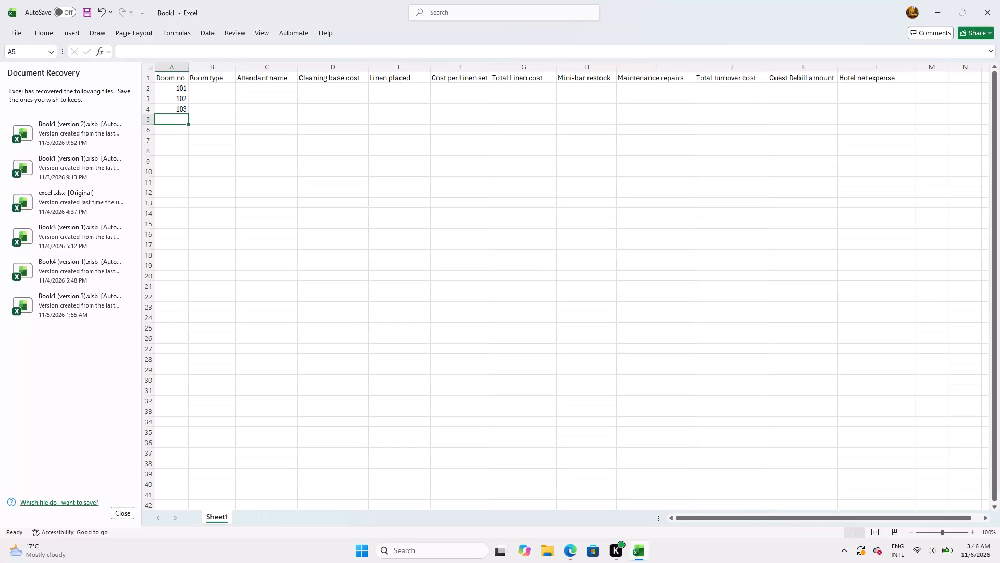
Enter room numbers 104 through 110 consecutively in cells A5 to A11.
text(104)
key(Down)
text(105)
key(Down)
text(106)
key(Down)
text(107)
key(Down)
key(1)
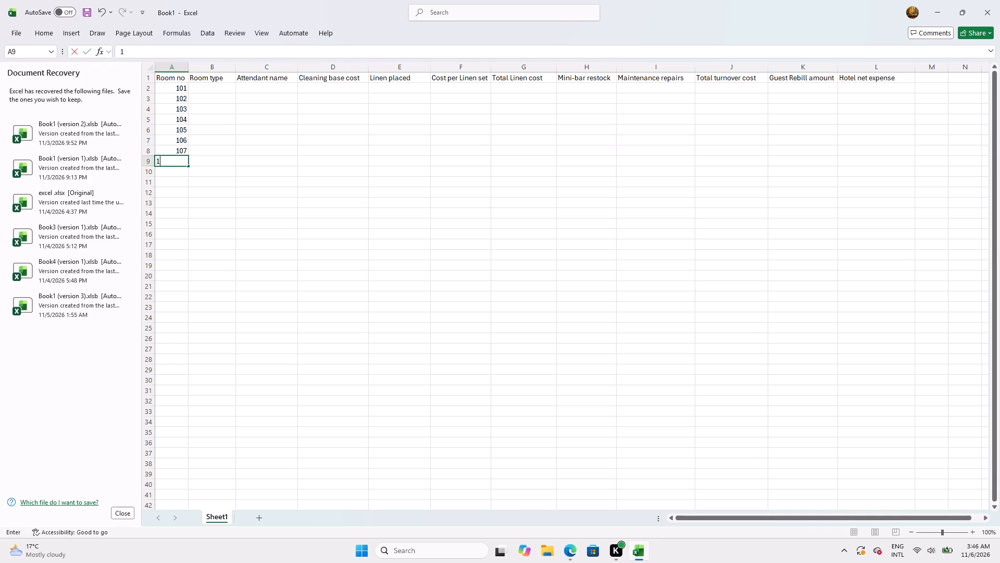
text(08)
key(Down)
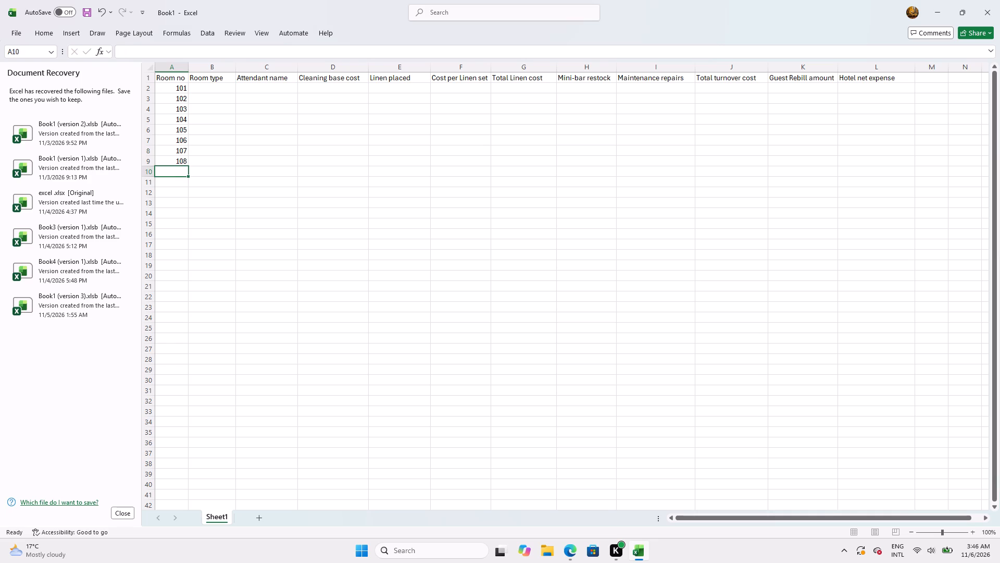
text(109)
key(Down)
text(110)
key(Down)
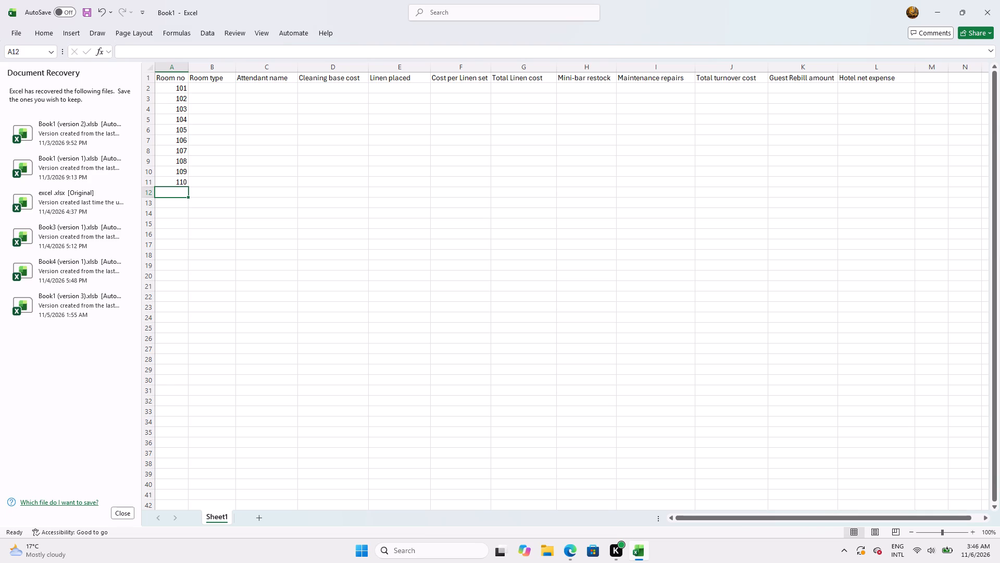
Enter the second-floor room numbers 201 through 204 in cells A12 to A15.
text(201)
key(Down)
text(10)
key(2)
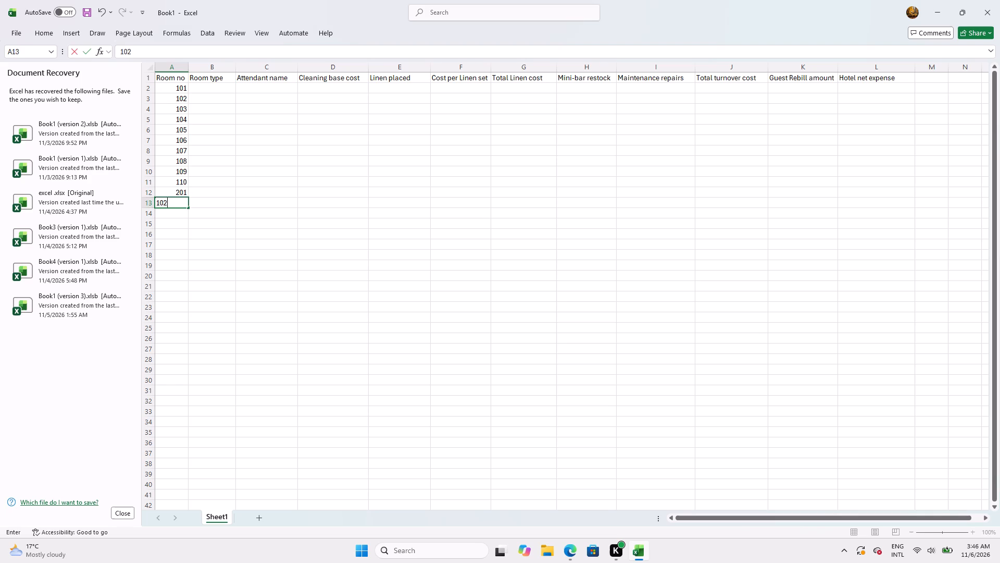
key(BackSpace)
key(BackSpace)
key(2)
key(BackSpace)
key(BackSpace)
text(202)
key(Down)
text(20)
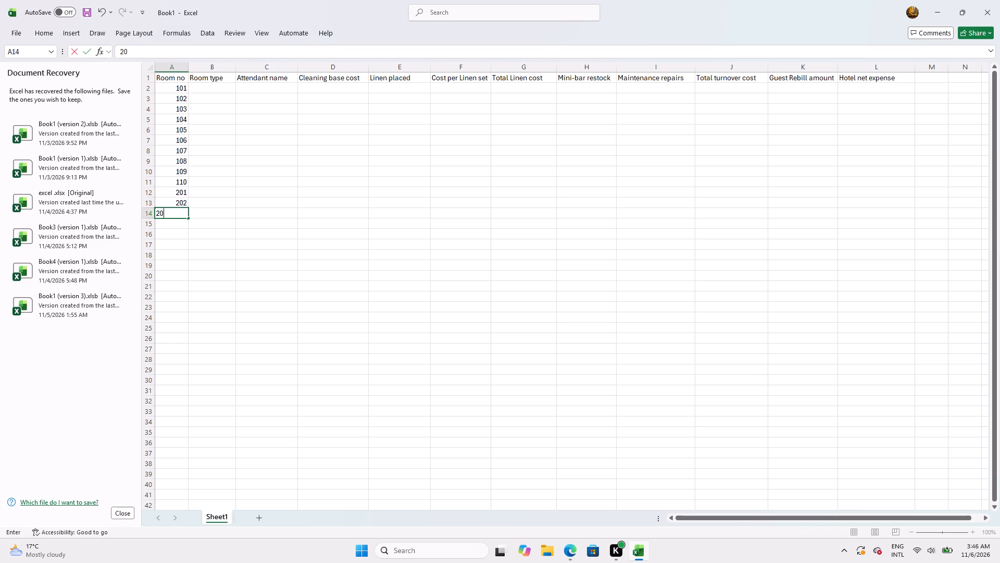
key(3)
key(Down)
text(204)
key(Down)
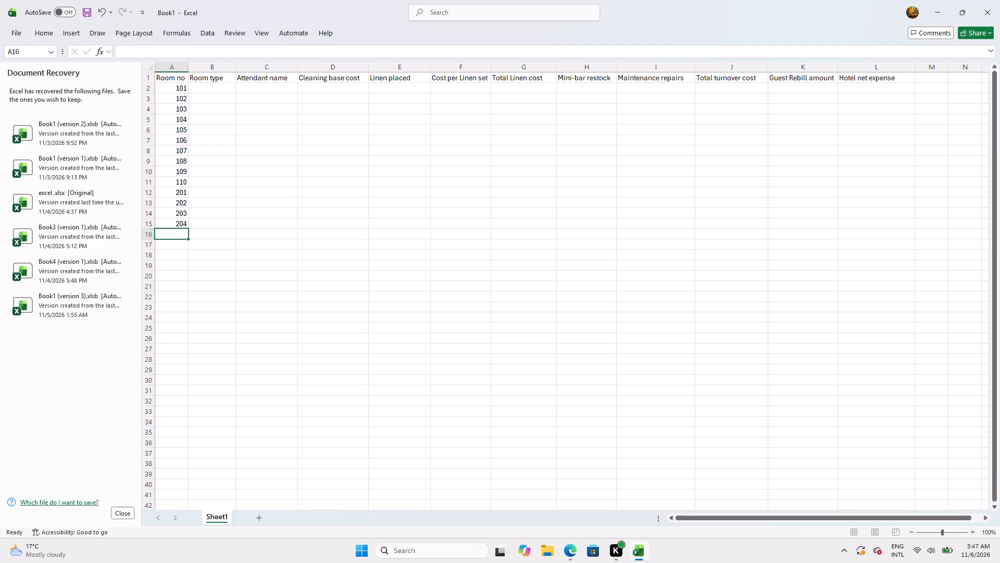
Continue the Room no column with 205 through 210 in cells A16 to A21.
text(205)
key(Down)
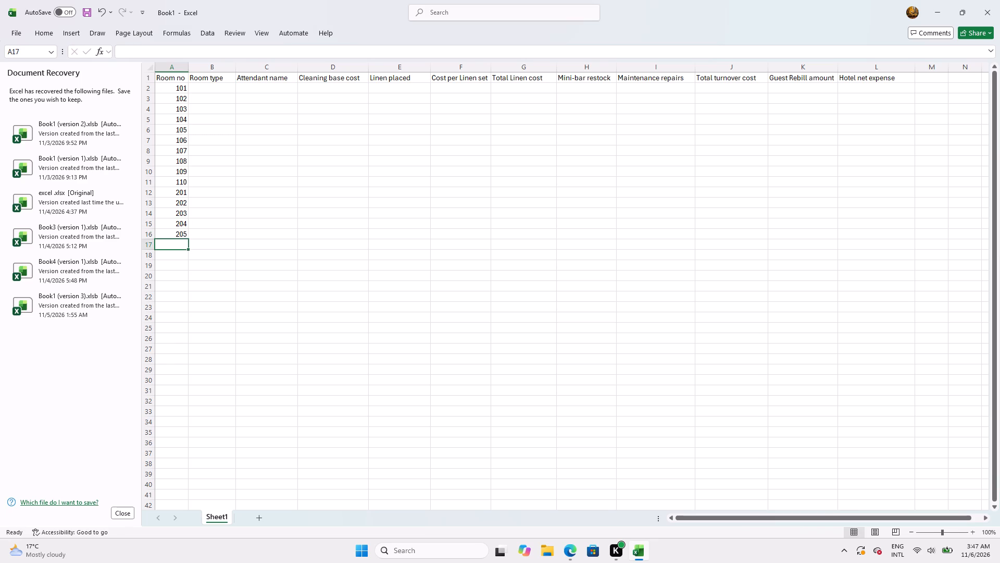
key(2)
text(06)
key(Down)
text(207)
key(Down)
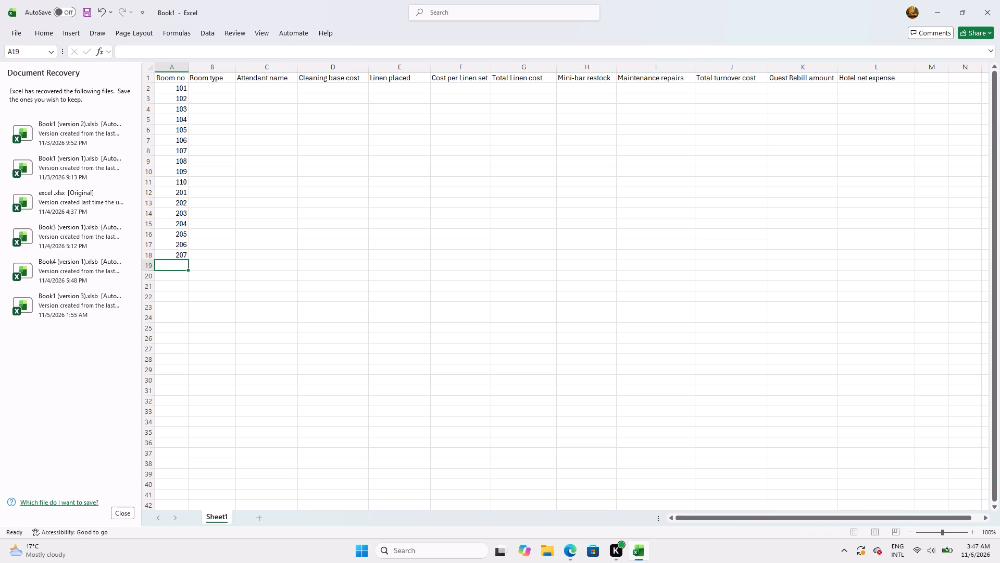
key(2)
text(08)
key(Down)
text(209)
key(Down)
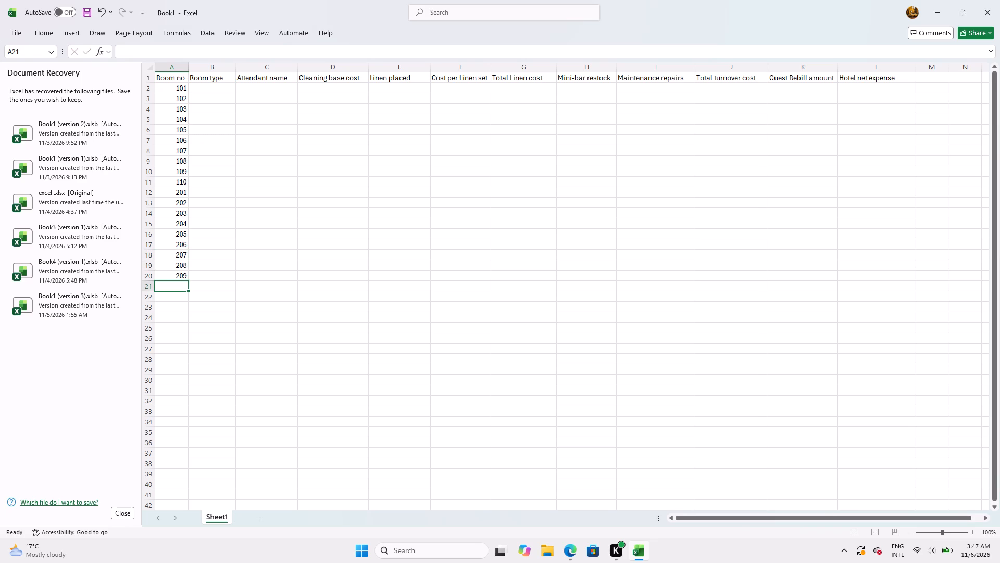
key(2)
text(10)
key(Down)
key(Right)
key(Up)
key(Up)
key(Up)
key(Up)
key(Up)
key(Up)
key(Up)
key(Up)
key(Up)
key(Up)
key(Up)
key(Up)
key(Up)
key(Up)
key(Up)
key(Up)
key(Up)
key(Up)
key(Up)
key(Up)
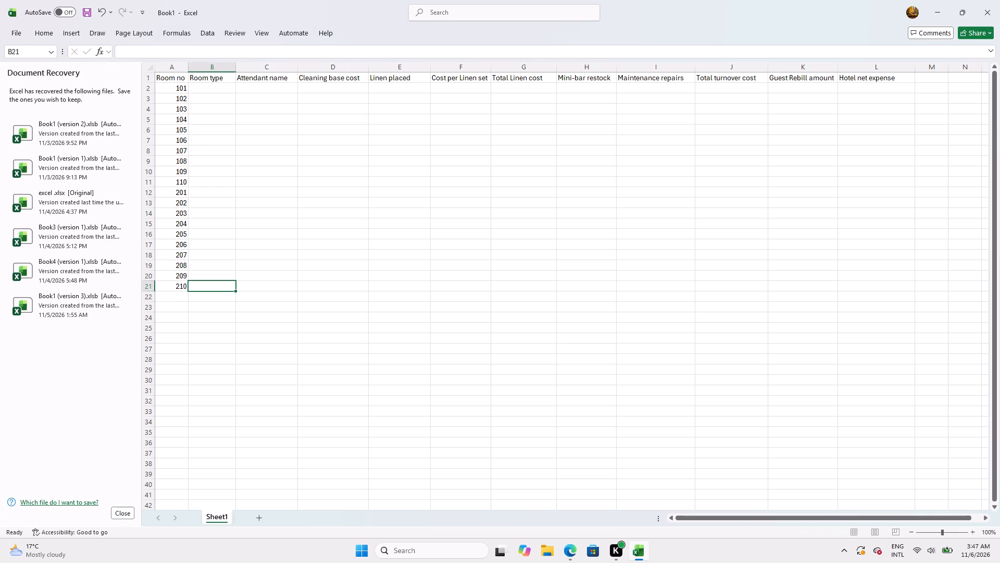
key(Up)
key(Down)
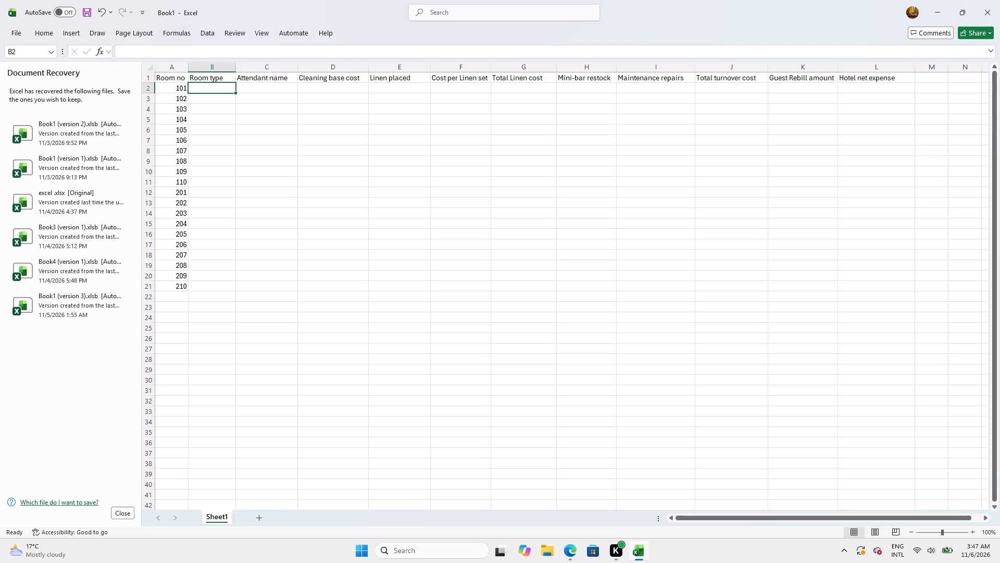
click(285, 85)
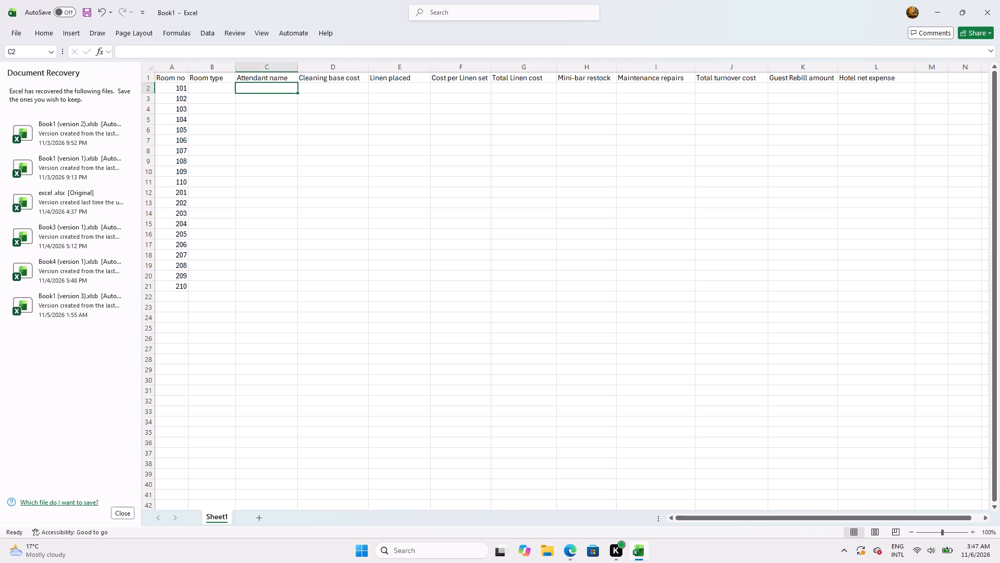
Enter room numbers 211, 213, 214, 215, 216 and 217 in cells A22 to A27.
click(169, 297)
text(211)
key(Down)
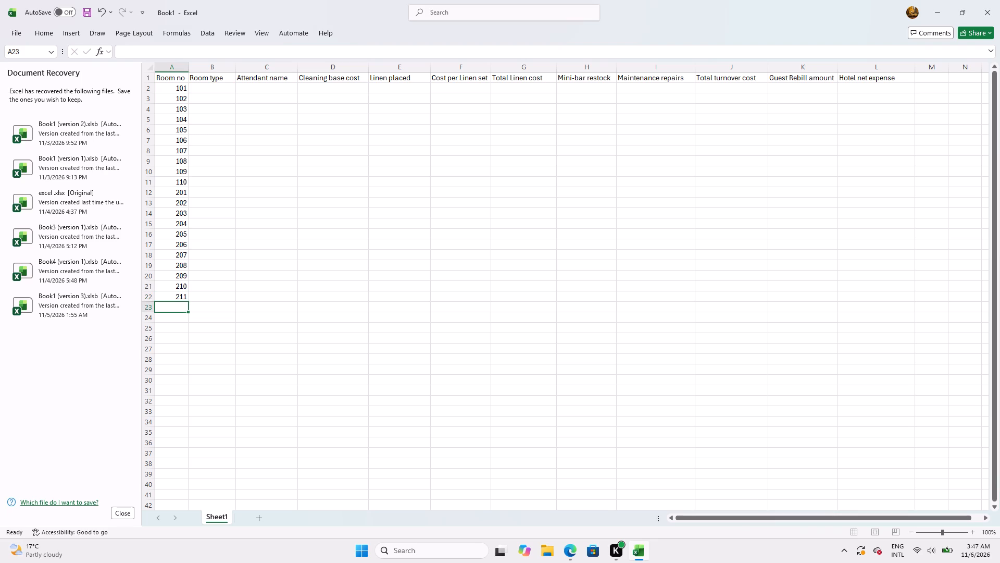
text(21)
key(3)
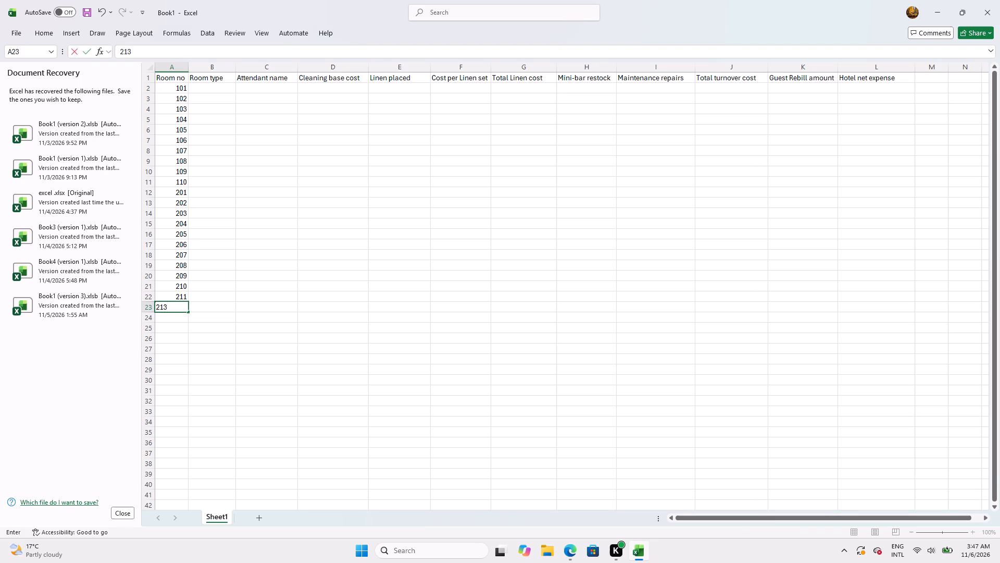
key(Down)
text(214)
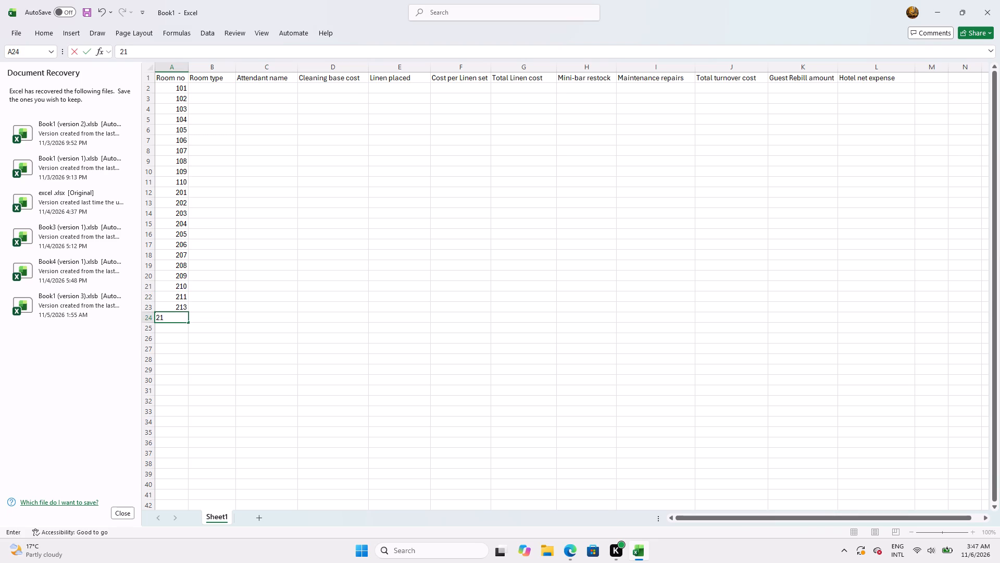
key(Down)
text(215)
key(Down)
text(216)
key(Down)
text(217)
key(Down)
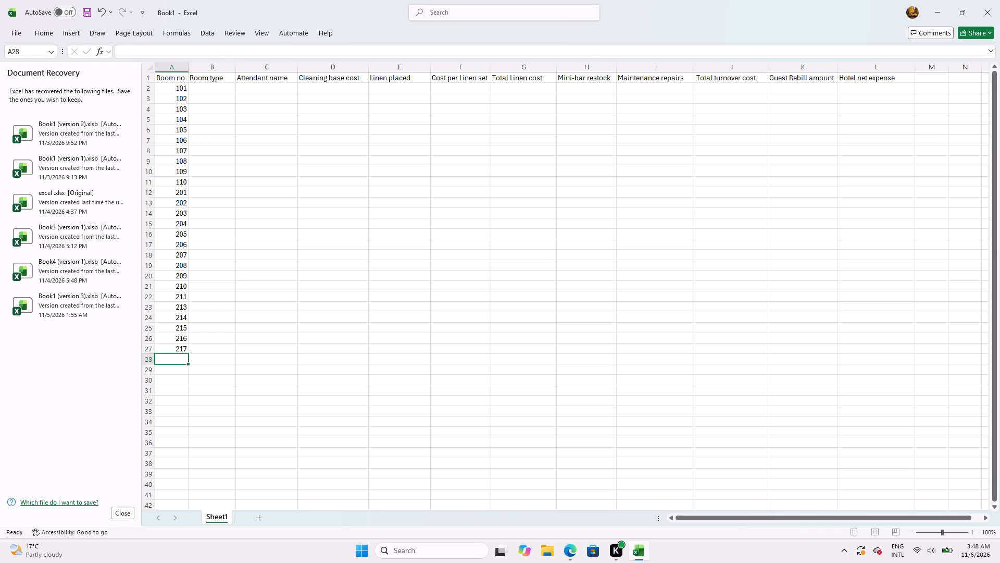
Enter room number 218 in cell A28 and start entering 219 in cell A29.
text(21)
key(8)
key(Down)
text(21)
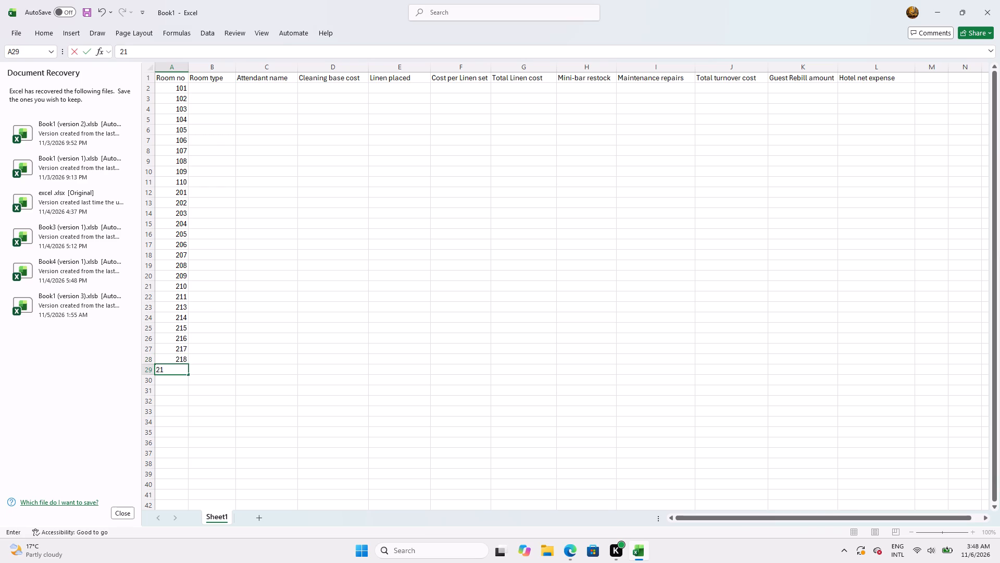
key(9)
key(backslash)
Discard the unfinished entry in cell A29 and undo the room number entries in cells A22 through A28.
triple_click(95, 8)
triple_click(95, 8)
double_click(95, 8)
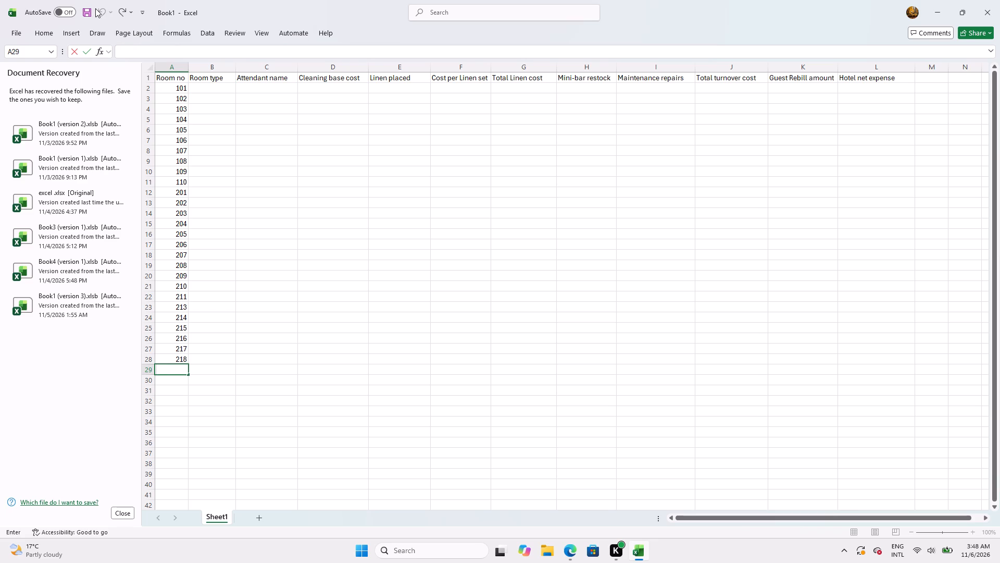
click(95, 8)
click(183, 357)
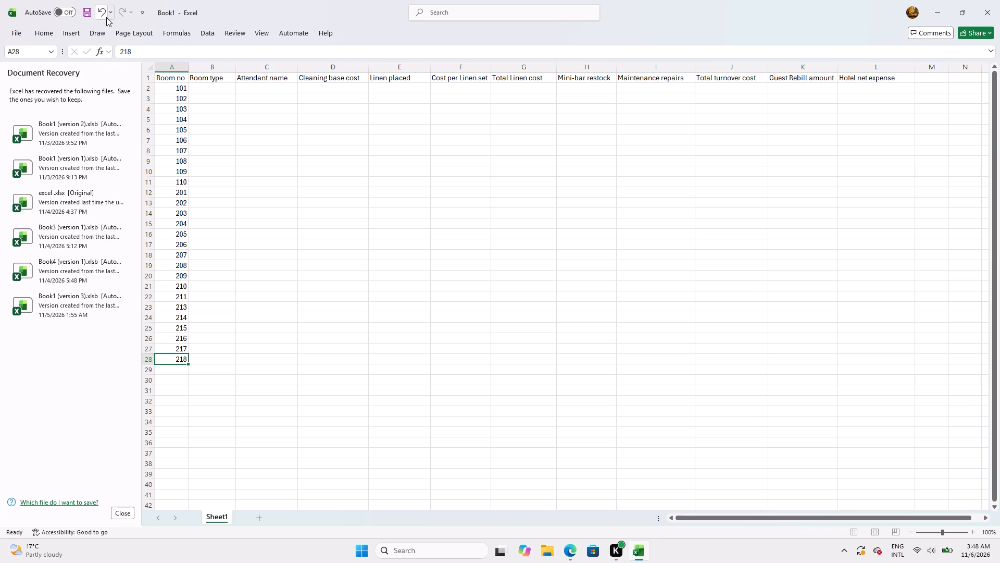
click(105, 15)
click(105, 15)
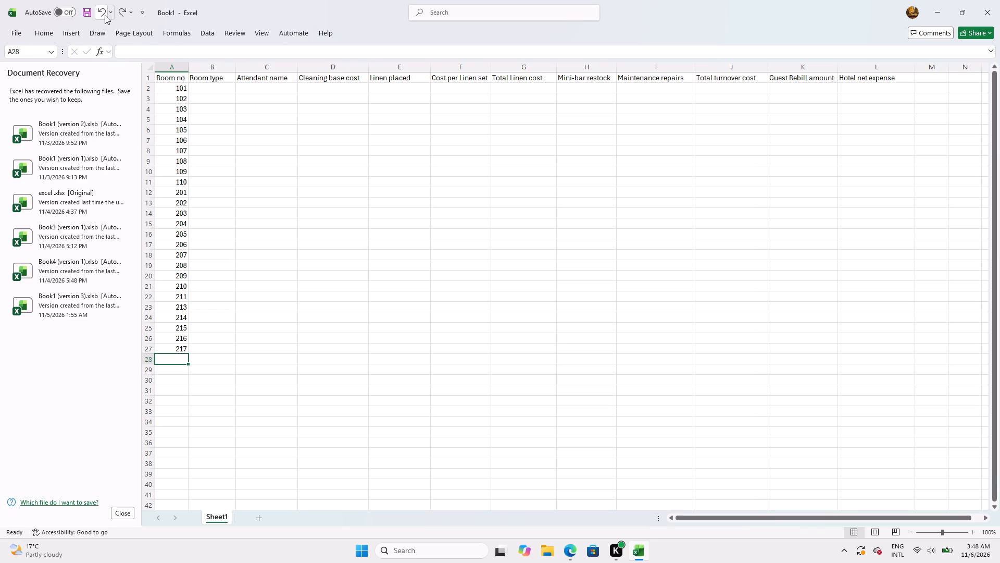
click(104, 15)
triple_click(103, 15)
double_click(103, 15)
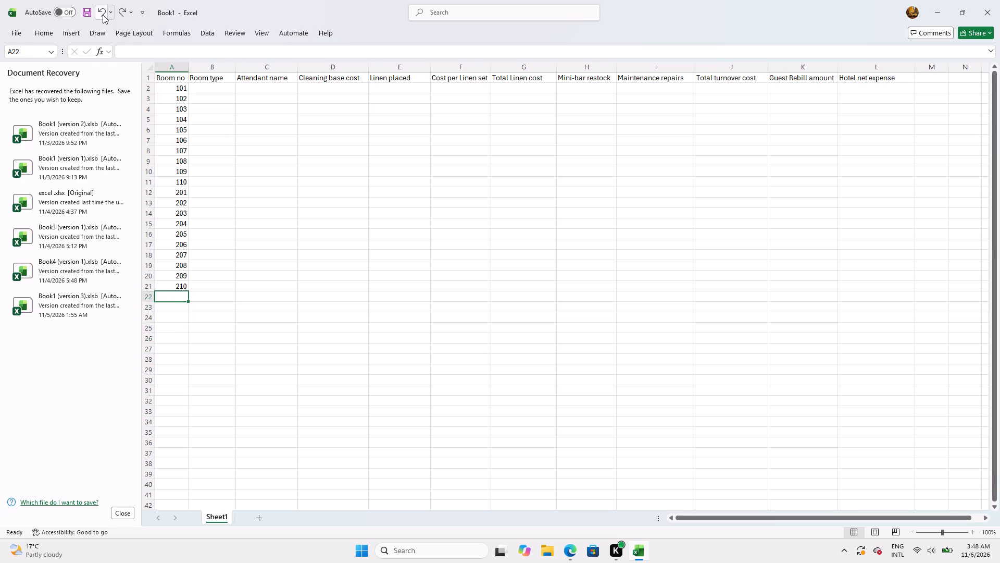
Enter room number 301 in cell A22, directly below room 210.
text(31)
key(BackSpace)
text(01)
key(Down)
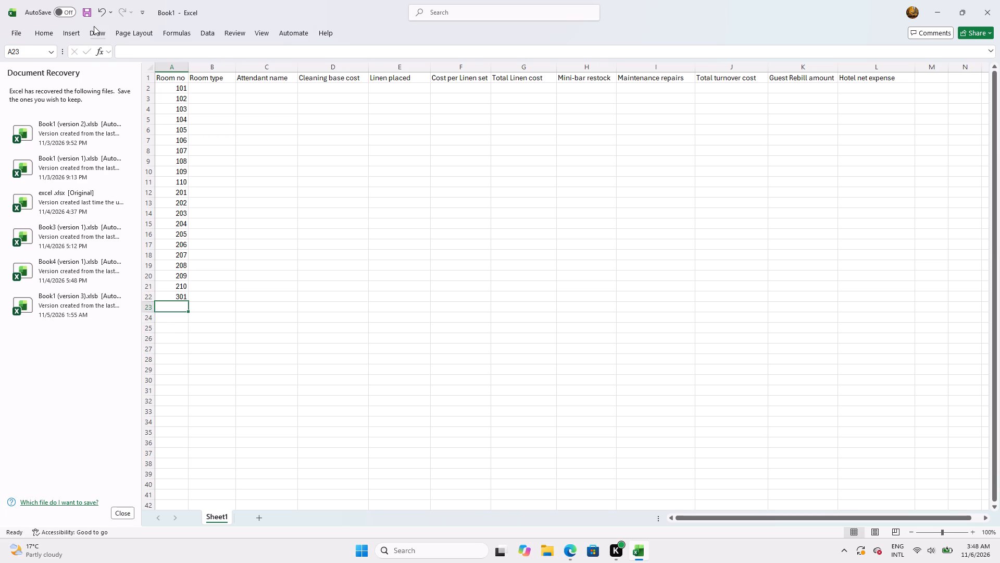
Enter room numbers 302, 303, 304, 305 and 306 in cells A23 to A27.
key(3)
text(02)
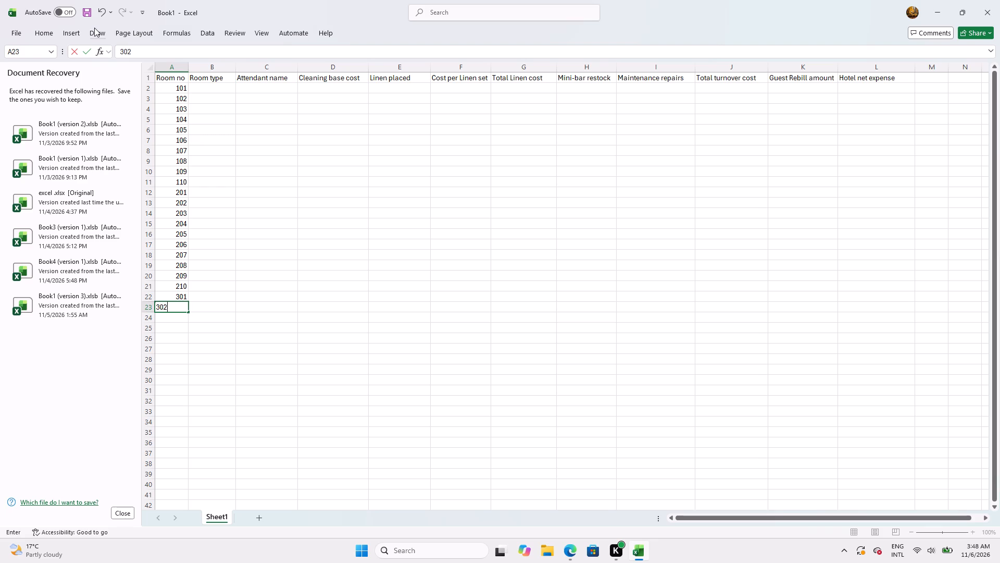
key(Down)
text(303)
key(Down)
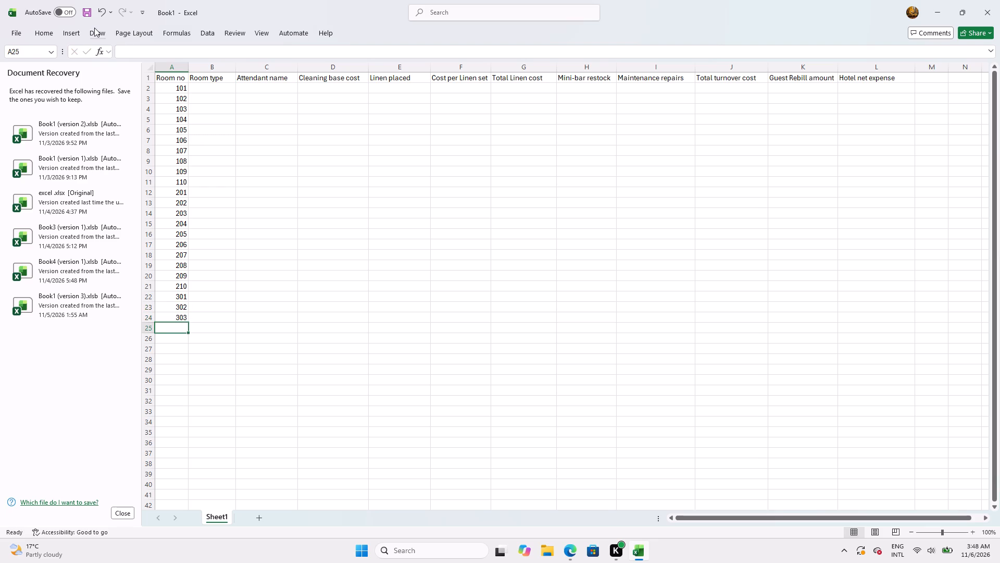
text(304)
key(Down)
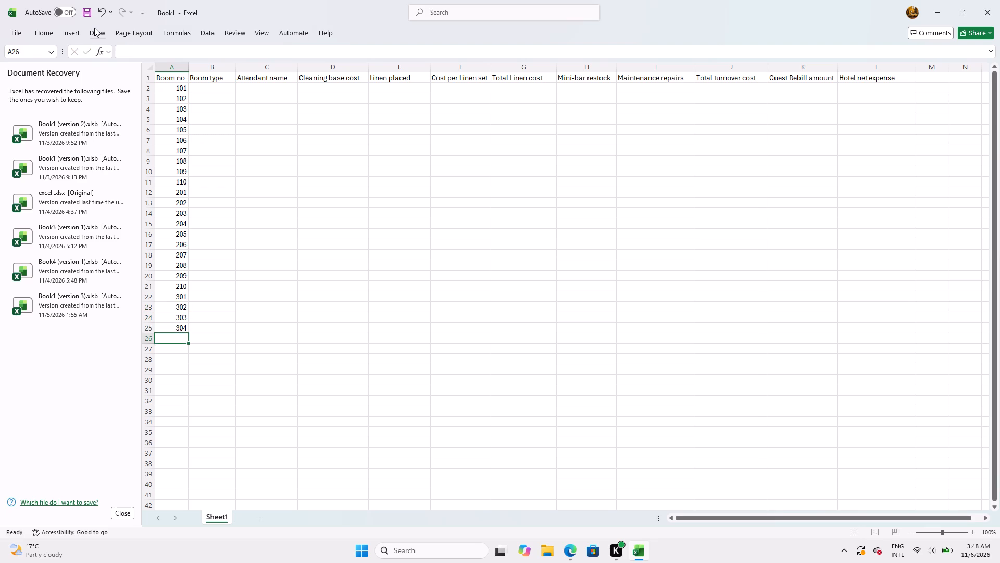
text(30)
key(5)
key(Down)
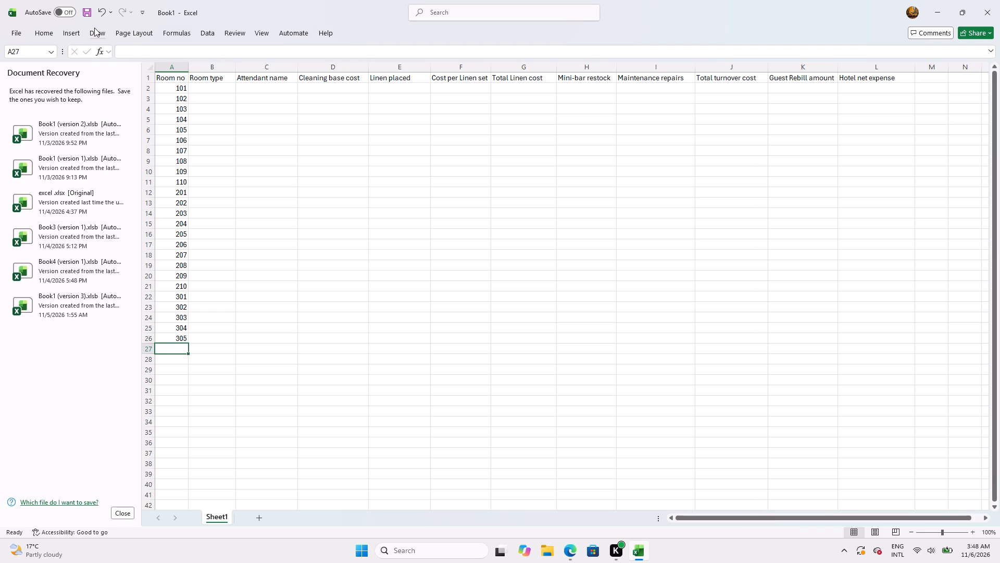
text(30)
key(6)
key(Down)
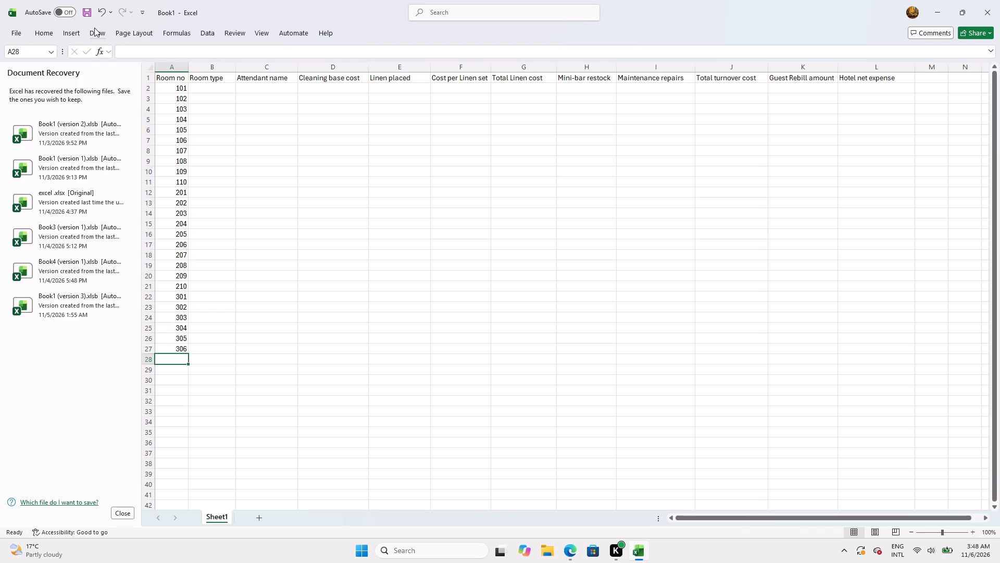
Enter room numbers 307, 308, 309 and 310 in cells A28 to A31.
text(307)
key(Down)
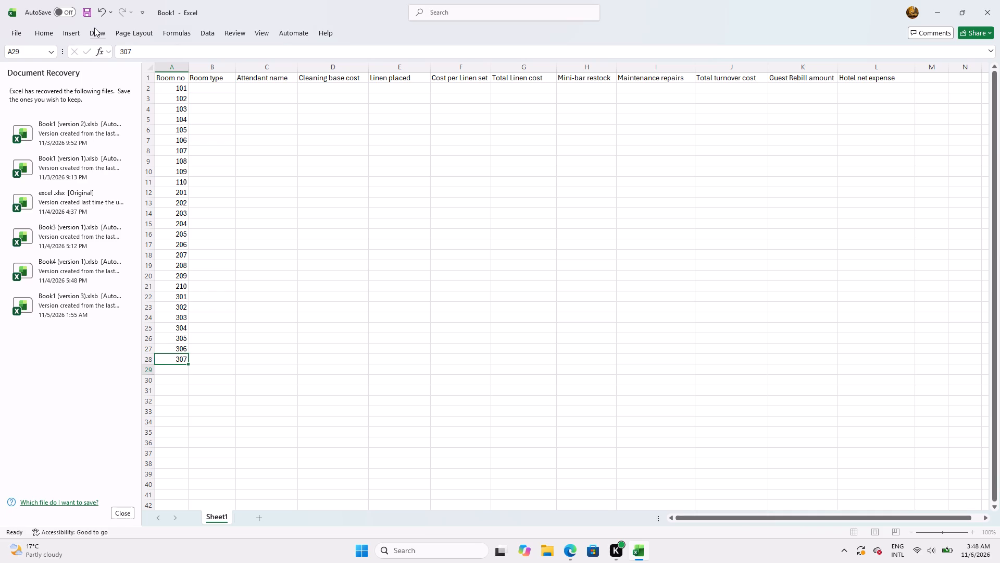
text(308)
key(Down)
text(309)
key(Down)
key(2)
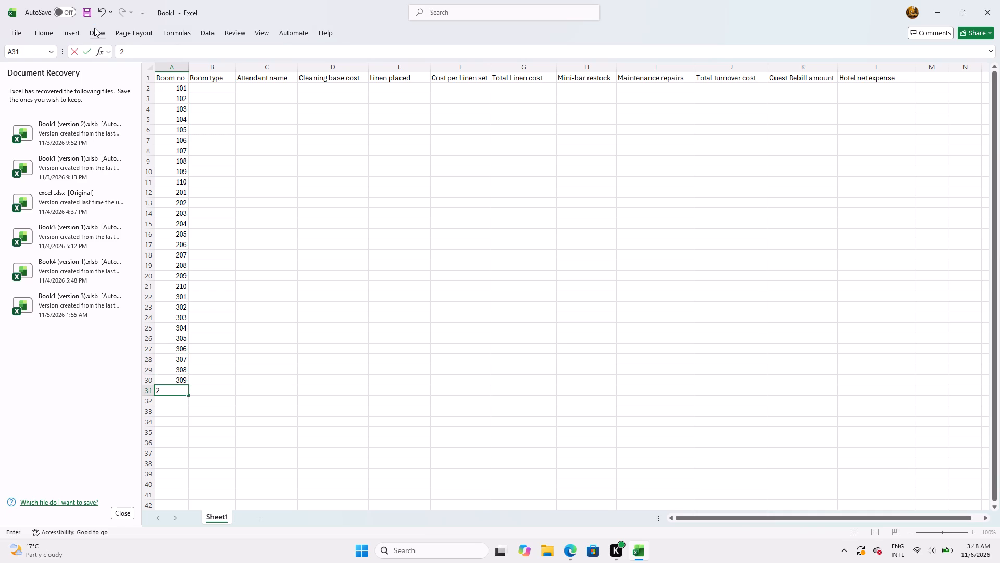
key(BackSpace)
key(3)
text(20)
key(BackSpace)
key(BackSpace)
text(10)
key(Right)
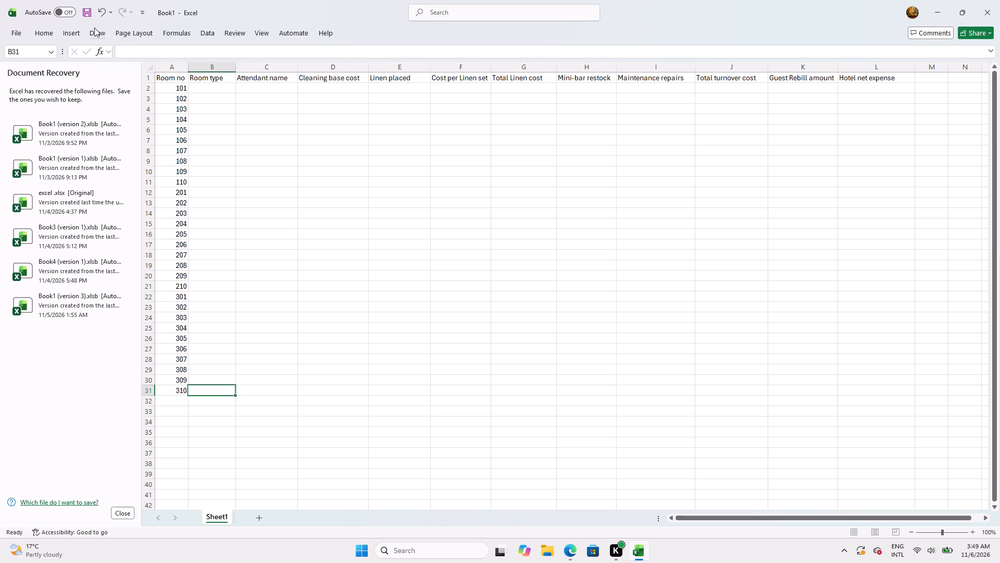
Enter an attendant's full name for room 101 in cell B2, under the Room type header.
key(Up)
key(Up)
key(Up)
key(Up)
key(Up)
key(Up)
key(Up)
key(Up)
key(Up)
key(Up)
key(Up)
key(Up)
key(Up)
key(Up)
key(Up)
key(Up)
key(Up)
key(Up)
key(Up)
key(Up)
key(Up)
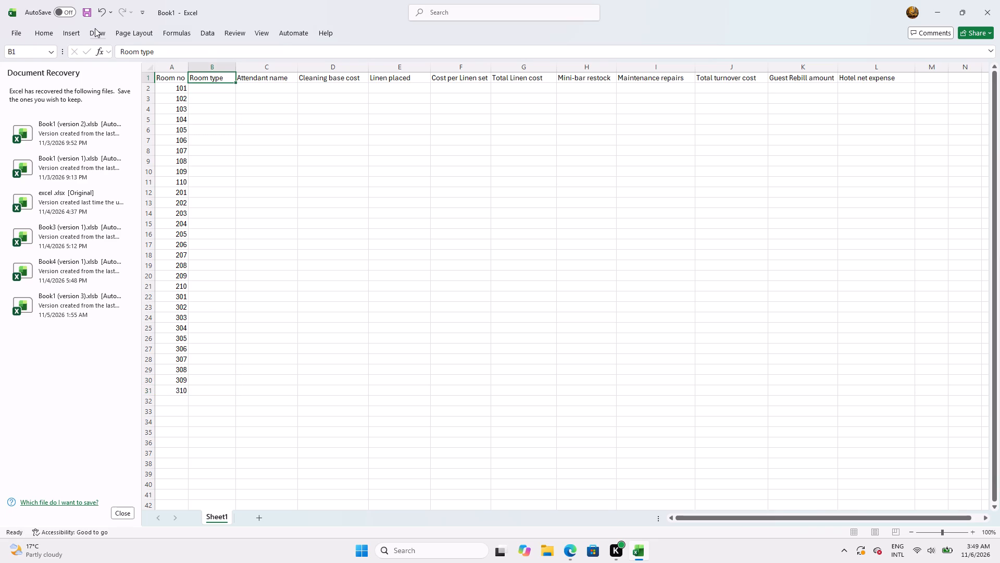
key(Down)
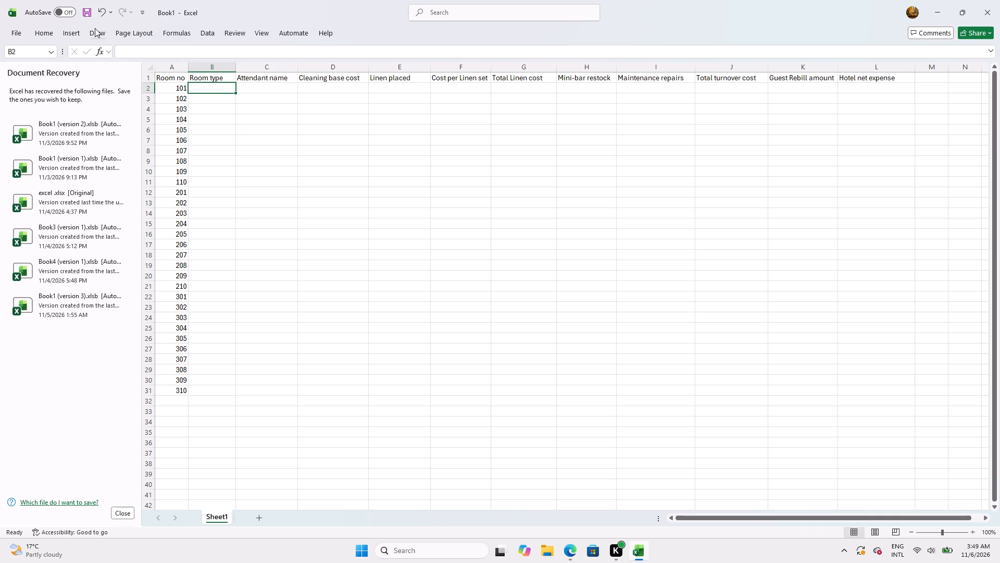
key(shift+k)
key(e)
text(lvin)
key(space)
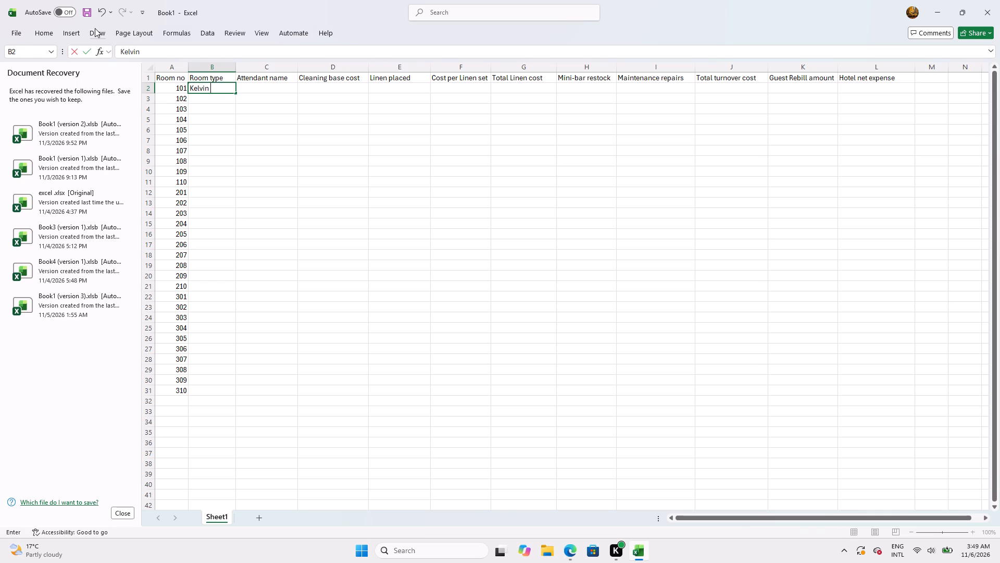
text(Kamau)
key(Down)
Enter a second attendant's full name for room 102 in cell B3.
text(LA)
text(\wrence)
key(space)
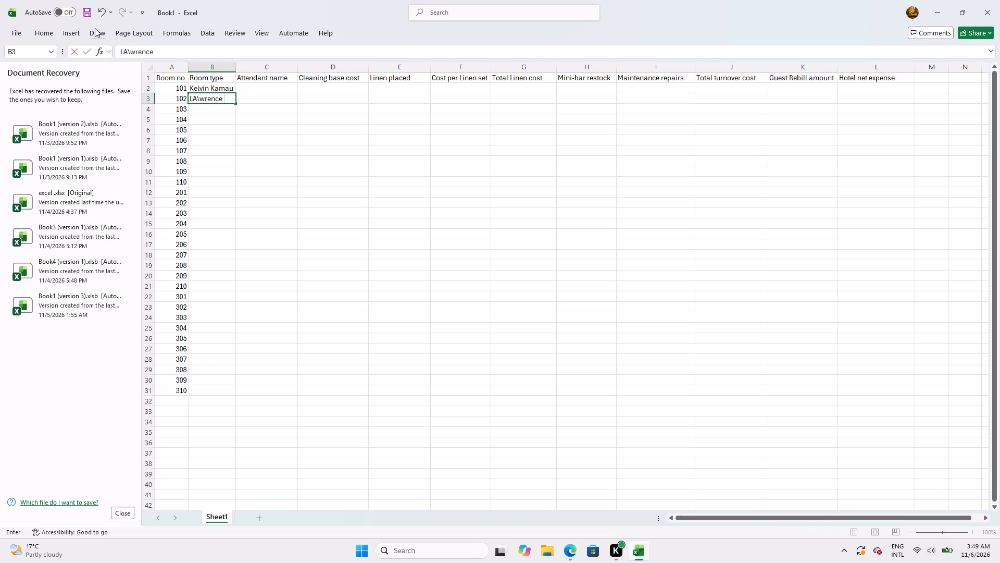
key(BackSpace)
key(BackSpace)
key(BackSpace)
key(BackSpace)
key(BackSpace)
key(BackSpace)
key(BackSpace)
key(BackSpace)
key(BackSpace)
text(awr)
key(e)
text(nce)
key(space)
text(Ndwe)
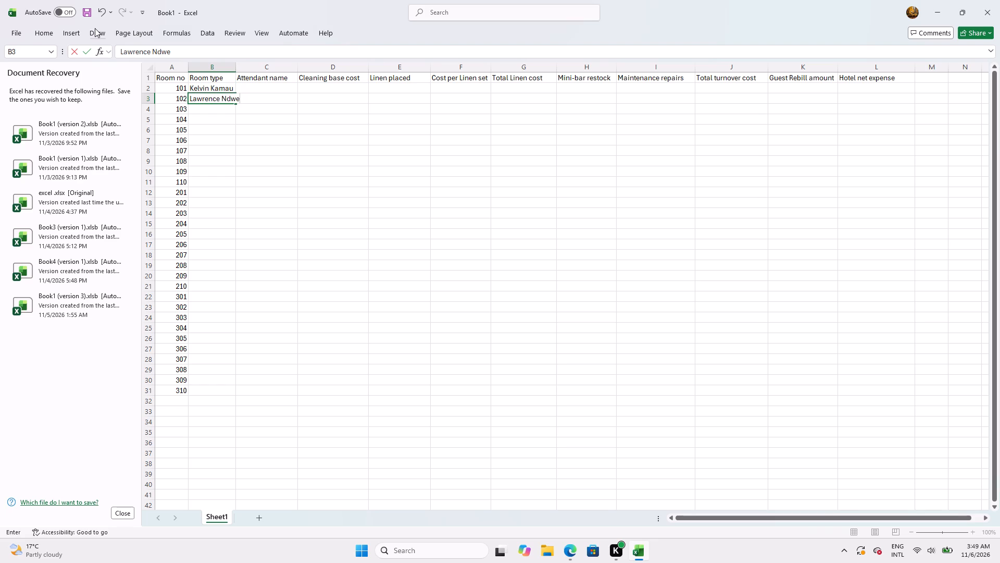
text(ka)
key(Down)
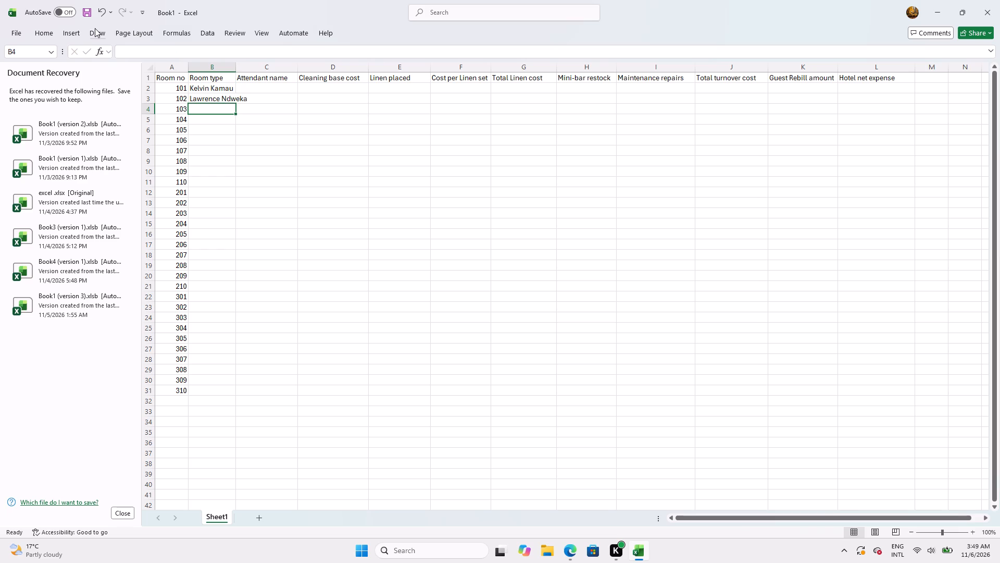
Enter a third attendant's full name for room 103 in cell B4.
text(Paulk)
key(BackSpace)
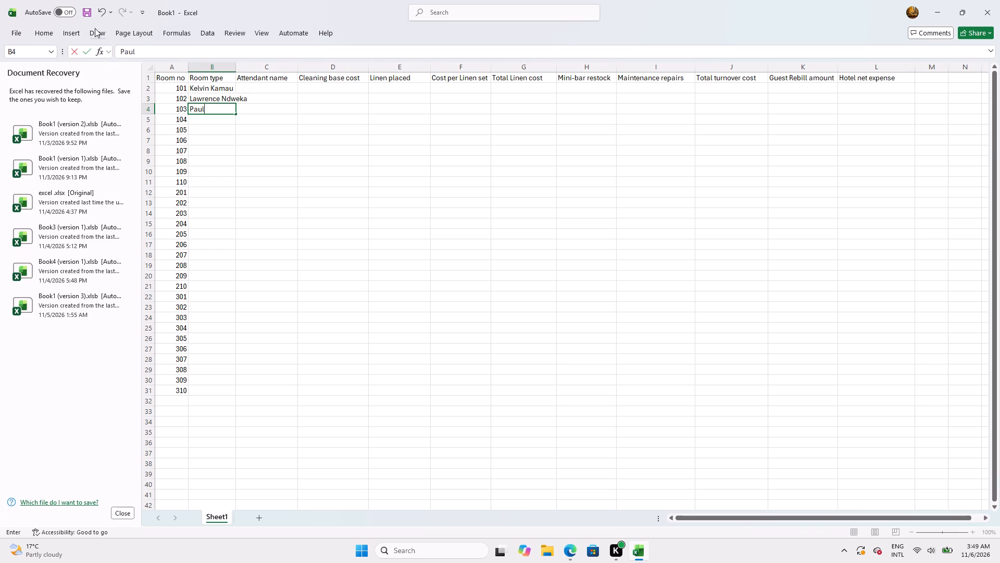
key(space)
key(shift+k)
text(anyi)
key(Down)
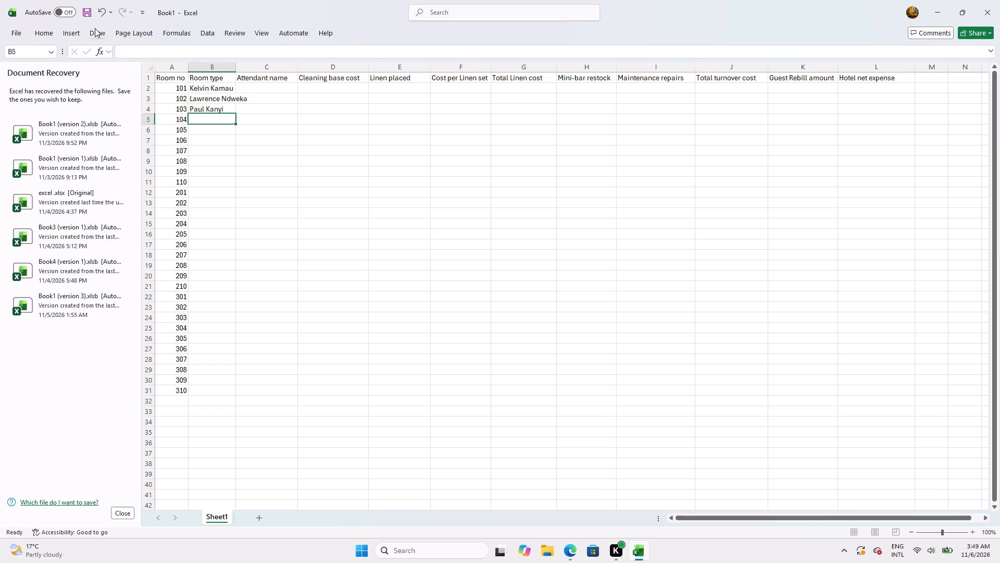
Enter a fourth attendant's full name for room 104 in cell B5, different from the name in B4.
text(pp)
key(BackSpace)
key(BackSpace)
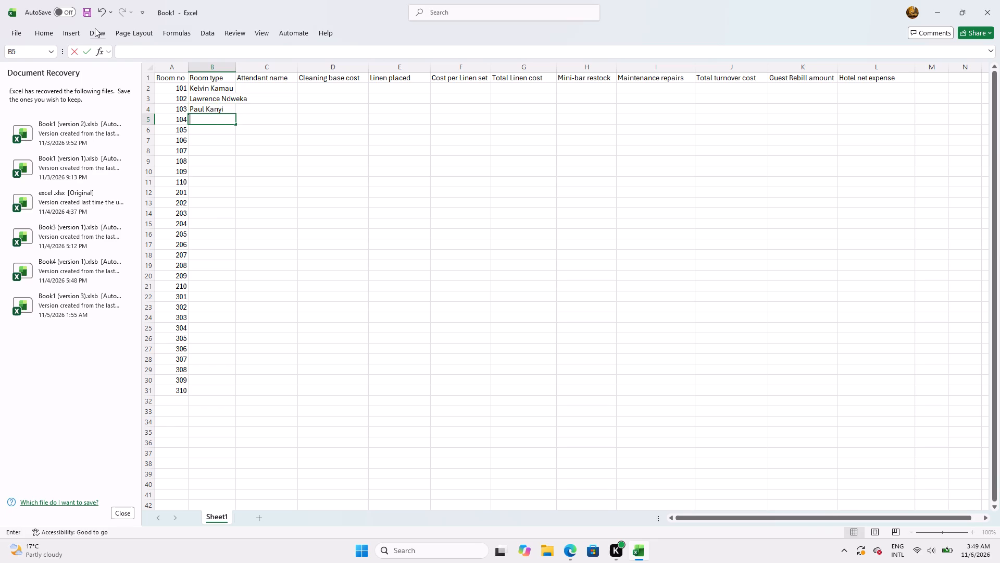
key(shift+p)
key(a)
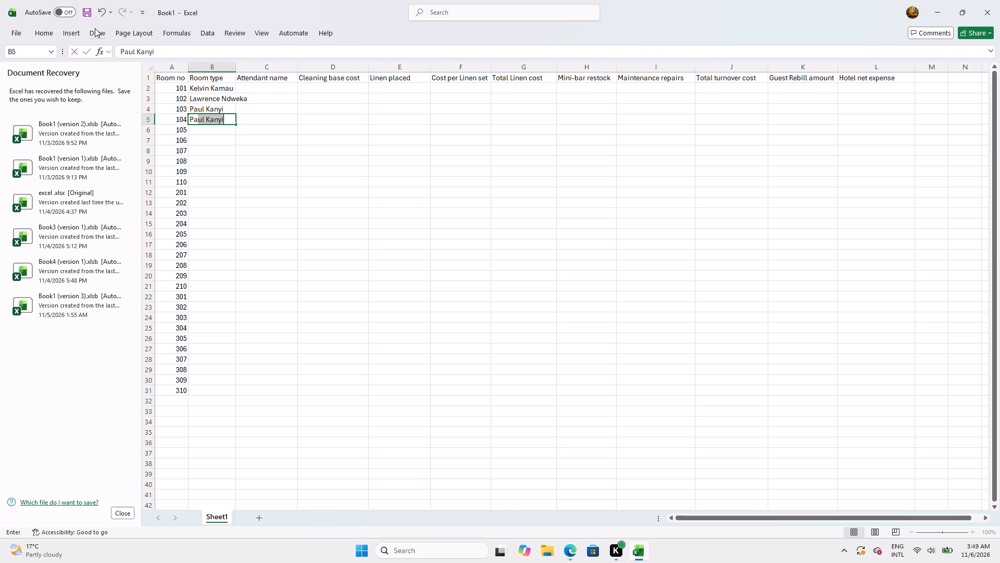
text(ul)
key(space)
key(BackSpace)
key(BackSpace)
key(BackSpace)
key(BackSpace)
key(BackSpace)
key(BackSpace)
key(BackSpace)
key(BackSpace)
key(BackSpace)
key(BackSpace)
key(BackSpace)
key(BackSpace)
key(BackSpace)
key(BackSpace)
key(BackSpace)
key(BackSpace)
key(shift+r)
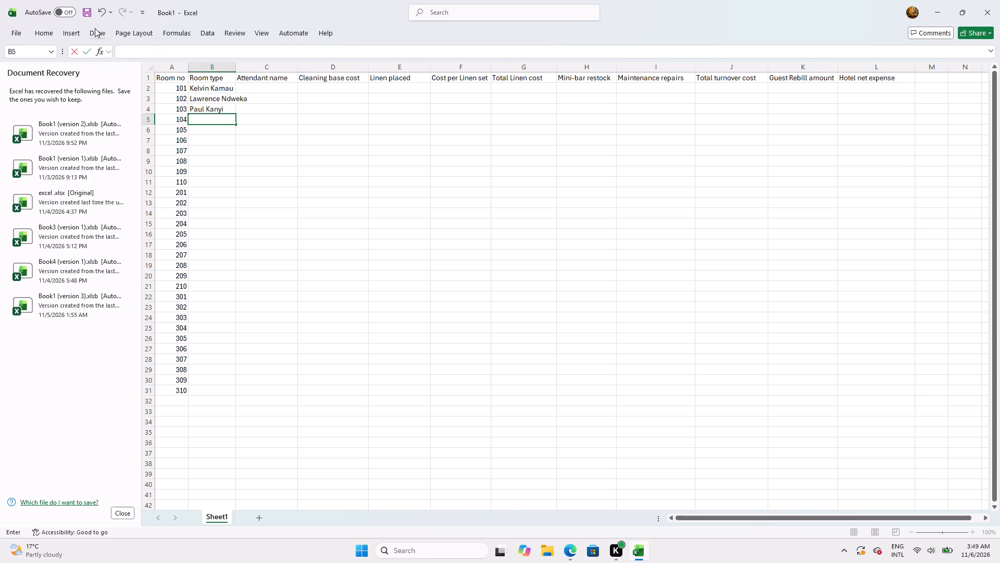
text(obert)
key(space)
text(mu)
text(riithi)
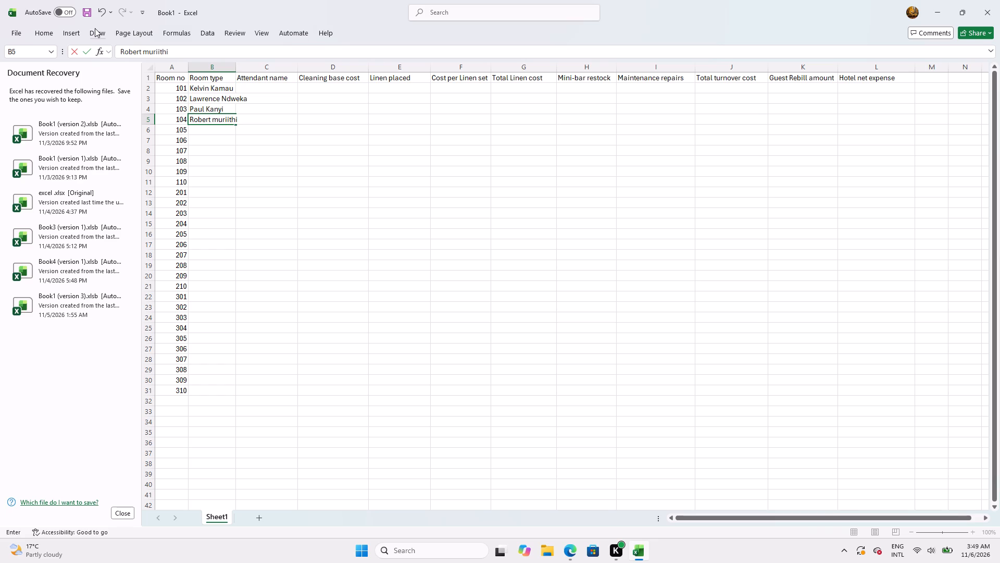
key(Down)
Enter a fifth attendant's full name for room 105 in cell B6.
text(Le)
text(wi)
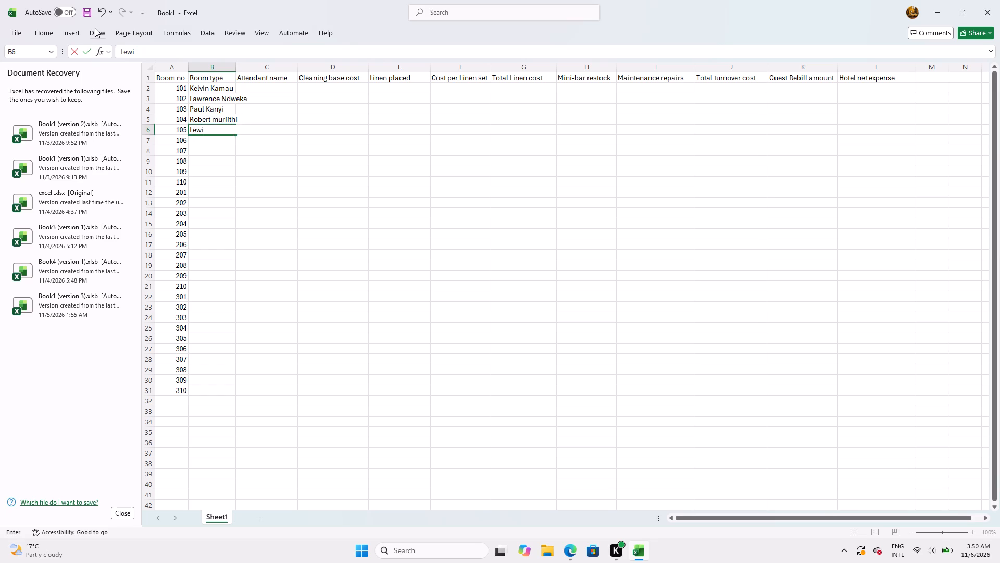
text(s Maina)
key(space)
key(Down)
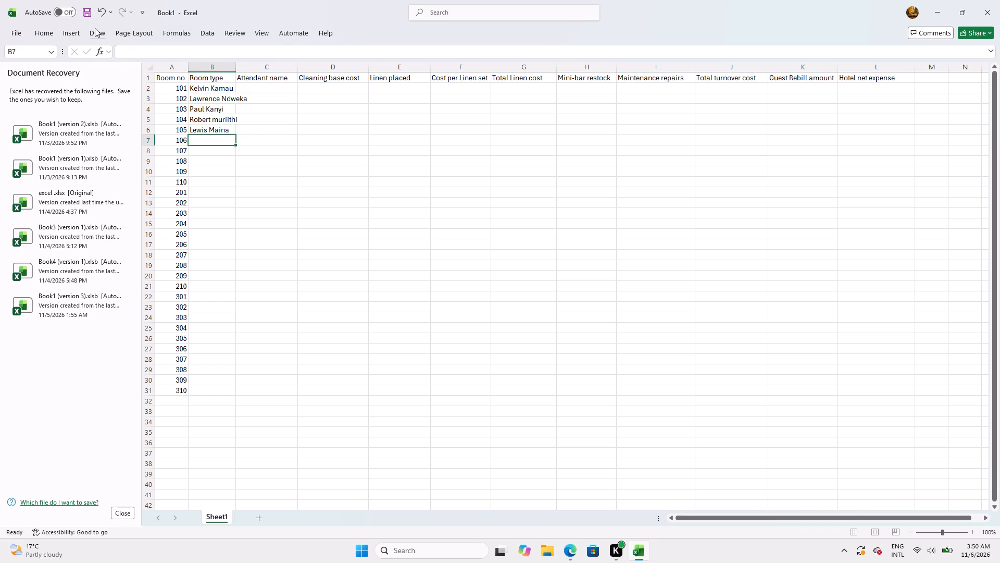
Enter a sixth attendant's name, beginning with the title Hon, for room 106 in cell B7.
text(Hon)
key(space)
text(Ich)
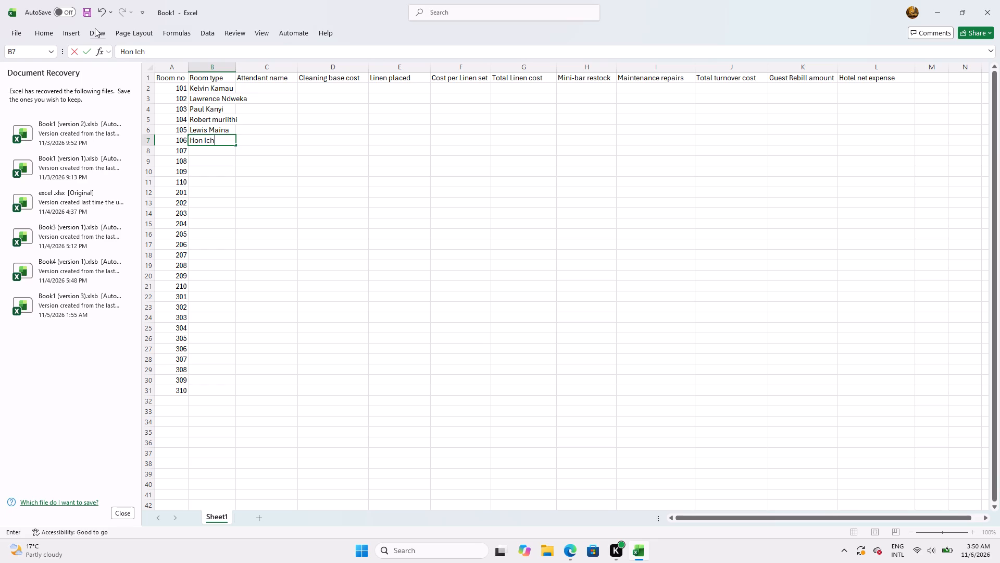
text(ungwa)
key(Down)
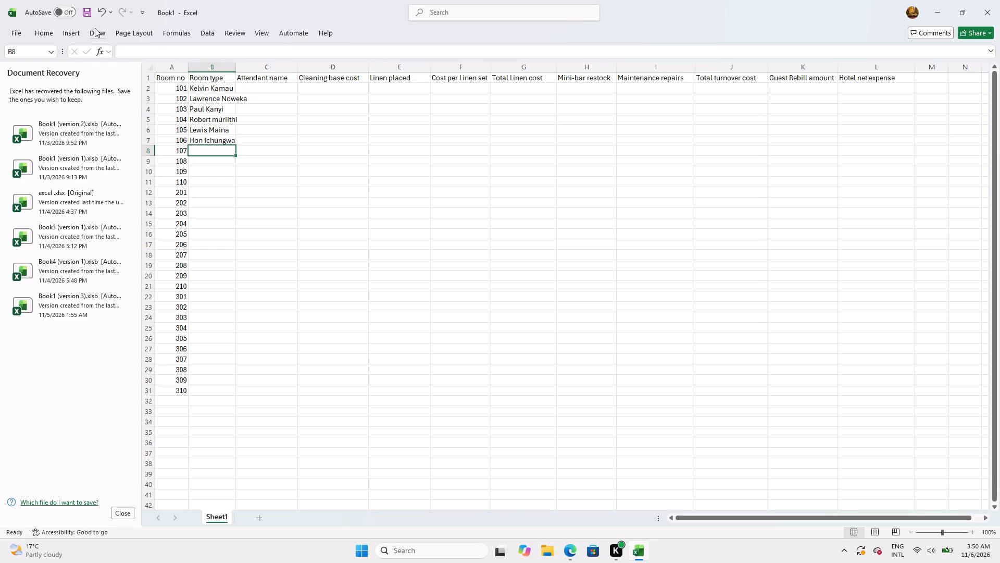
Enter a seventh attendant's full name for room 107 in cell B8.
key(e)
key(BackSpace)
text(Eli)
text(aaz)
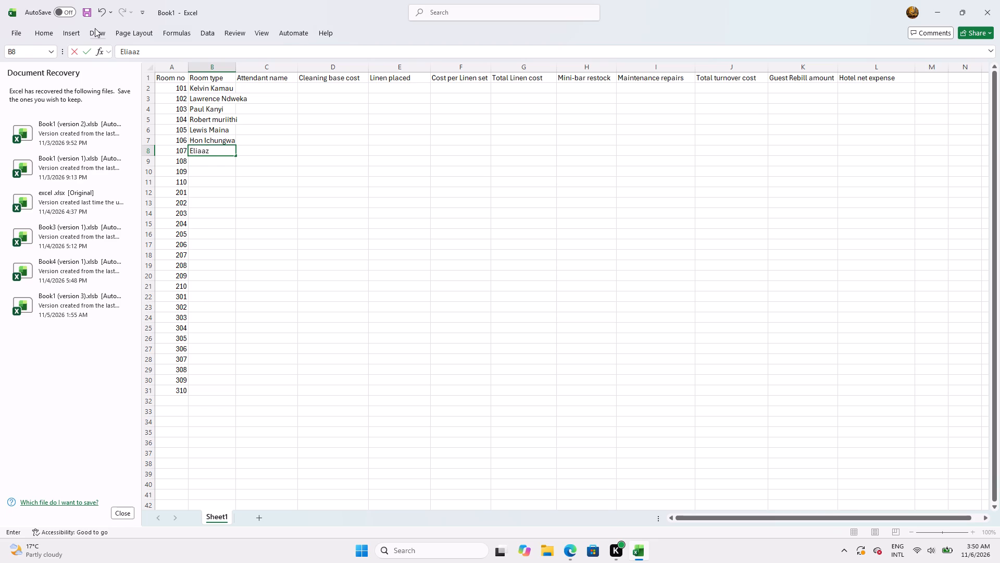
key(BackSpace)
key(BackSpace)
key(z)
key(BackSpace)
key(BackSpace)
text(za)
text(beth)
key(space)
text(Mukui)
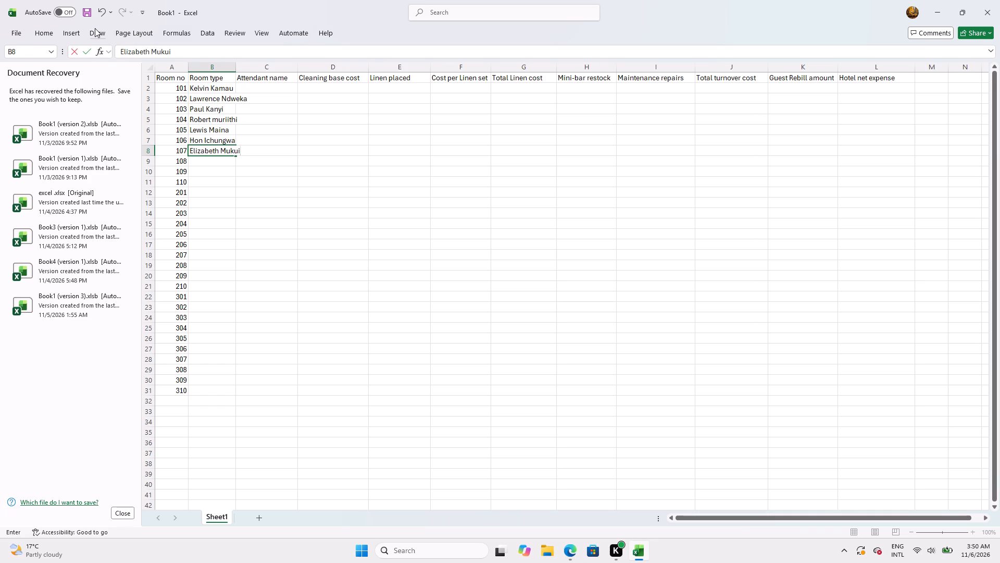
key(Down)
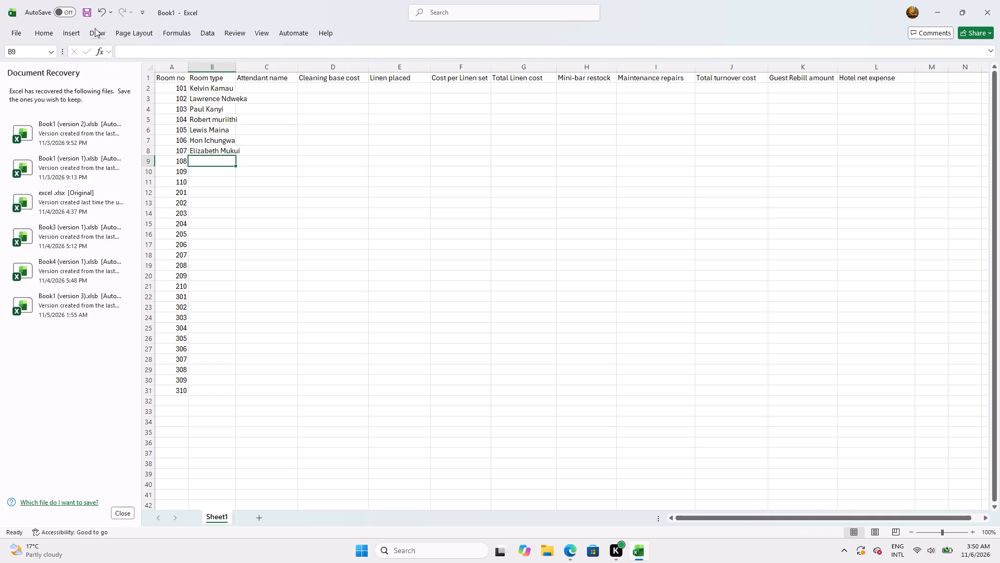
Enter an eighth attendant's full name for room 108 in cell B9.
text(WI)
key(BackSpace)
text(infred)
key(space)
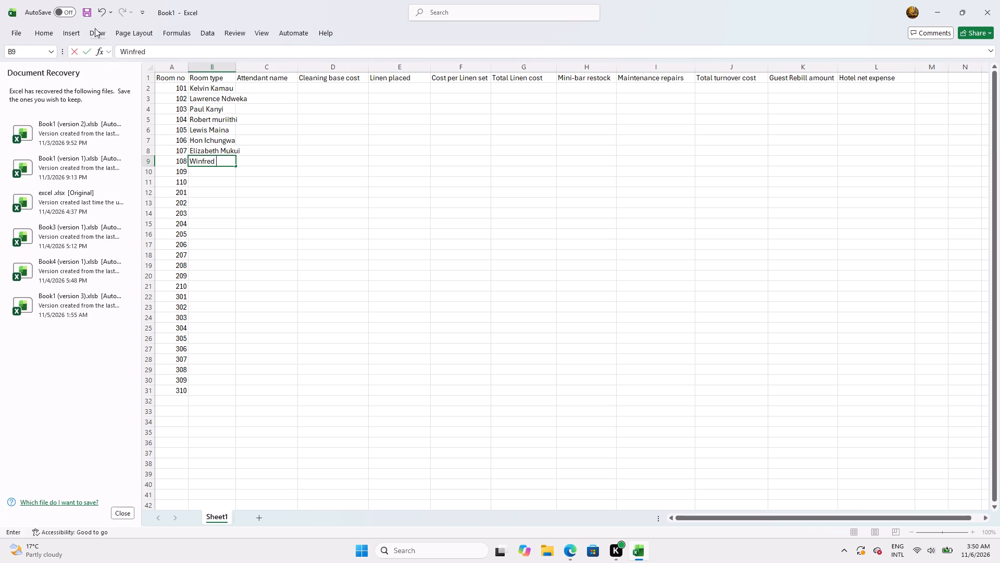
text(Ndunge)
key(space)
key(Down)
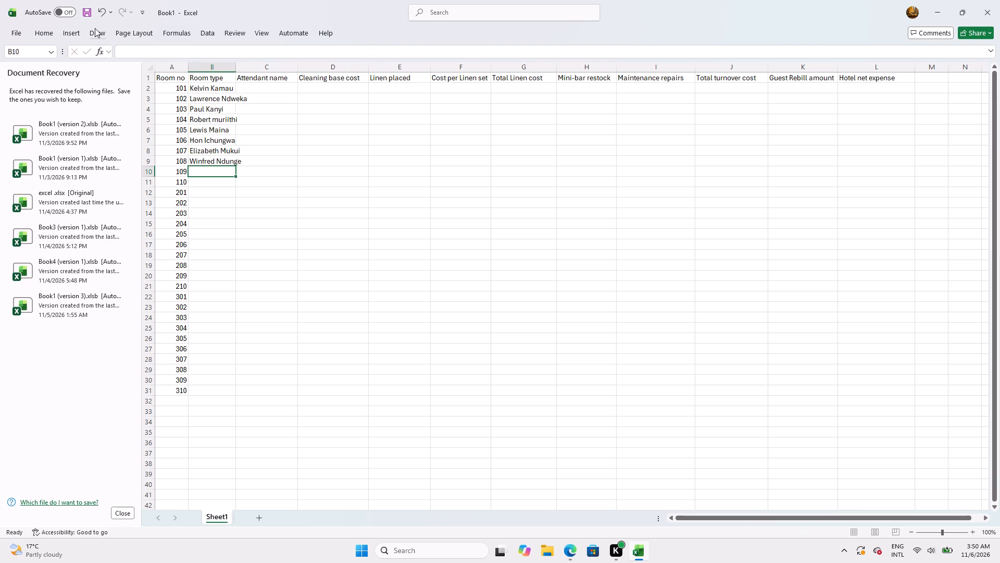
Enter a ninth attendant's full name for room 109 in cell B10.
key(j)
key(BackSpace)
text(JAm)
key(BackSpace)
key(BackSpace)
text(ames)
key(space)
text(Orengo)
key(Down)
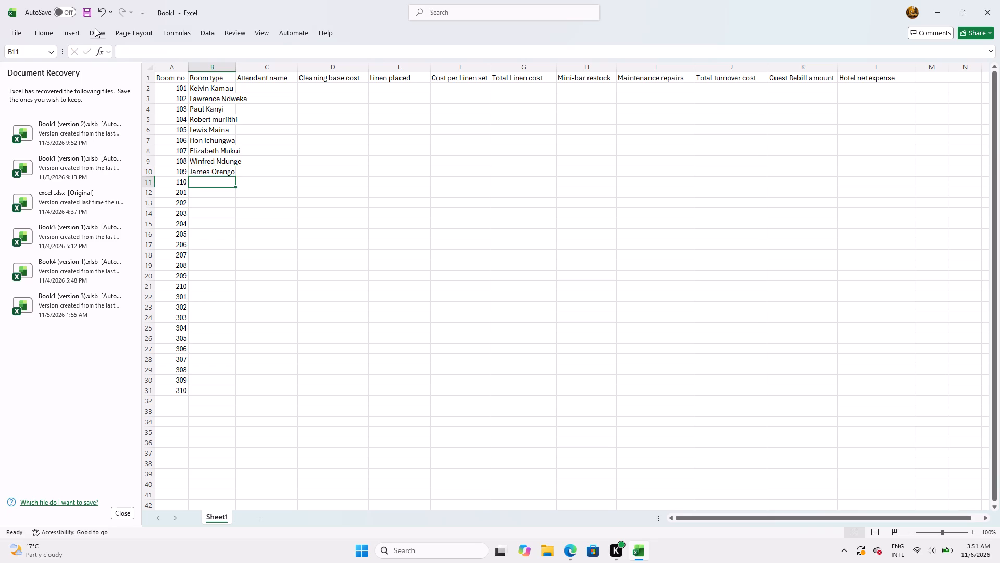
Enter a tenth attendant's full name for room 110 in cell B11.
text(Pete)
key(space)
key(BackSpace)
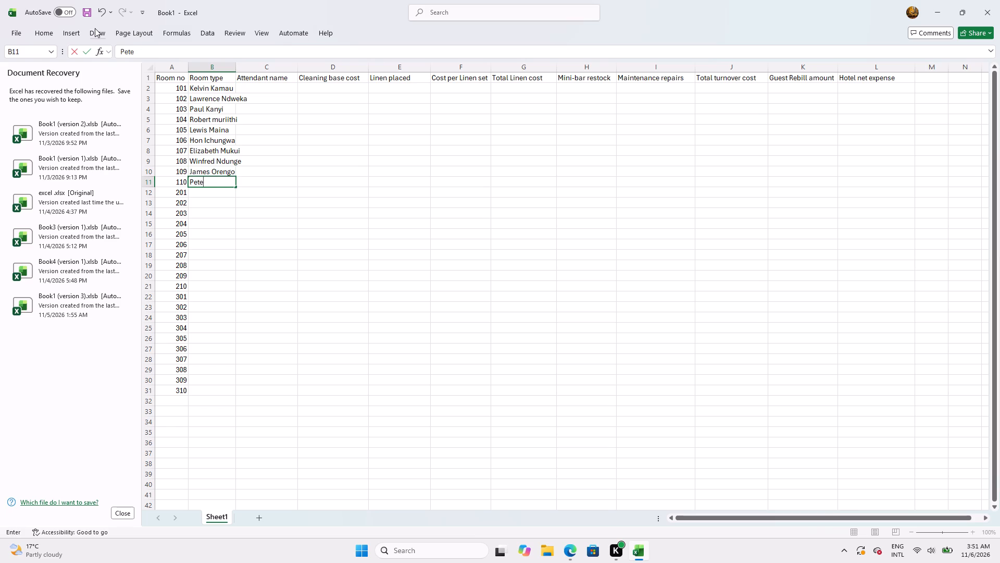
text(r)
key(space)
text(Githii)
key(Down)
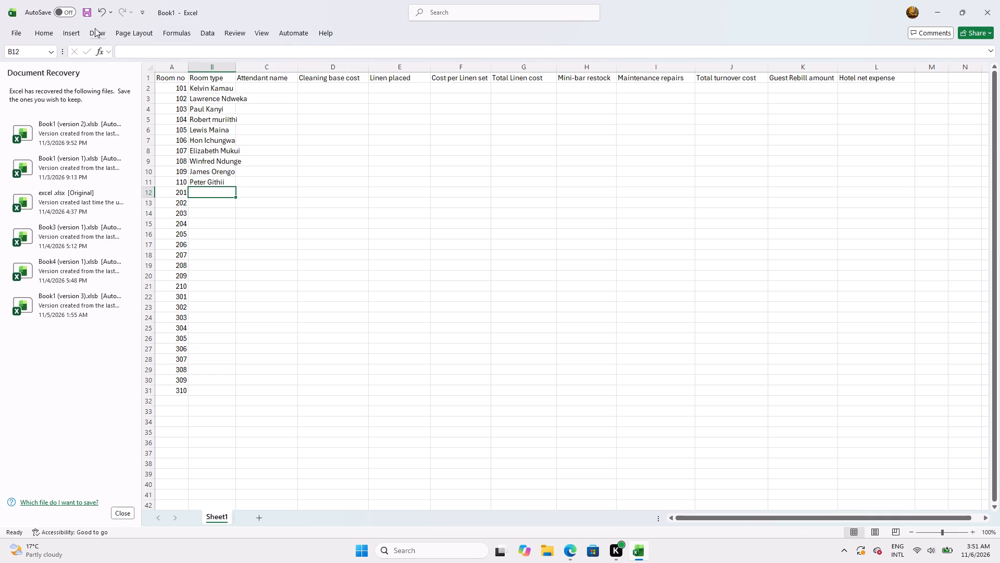
Enter an eleventh attendant's full name for room 201 in cell B12.
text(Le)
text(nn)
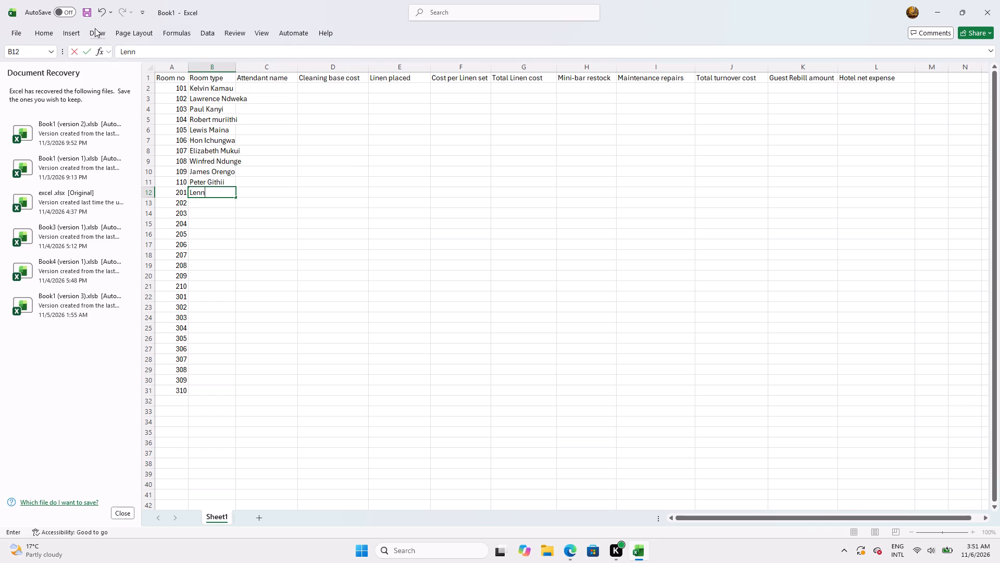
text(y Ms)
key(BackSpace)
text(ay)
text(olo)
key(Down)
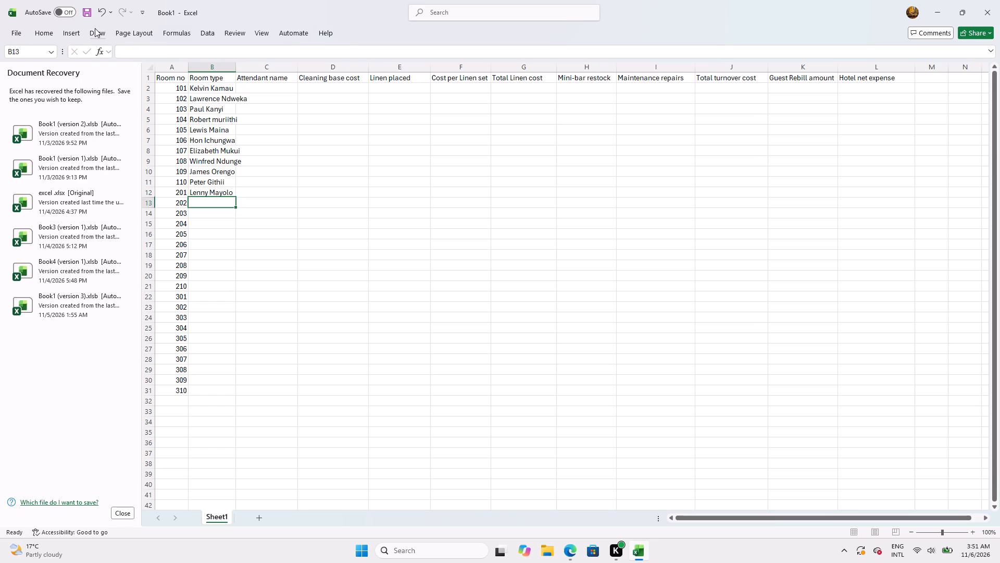
Enter a twelfth attendant's full name for room 202 in cell B13.
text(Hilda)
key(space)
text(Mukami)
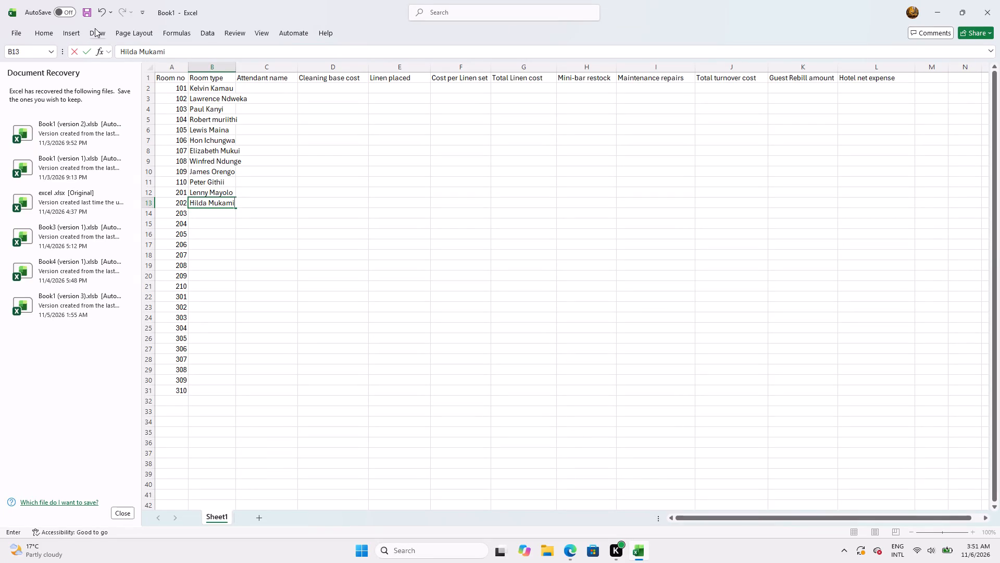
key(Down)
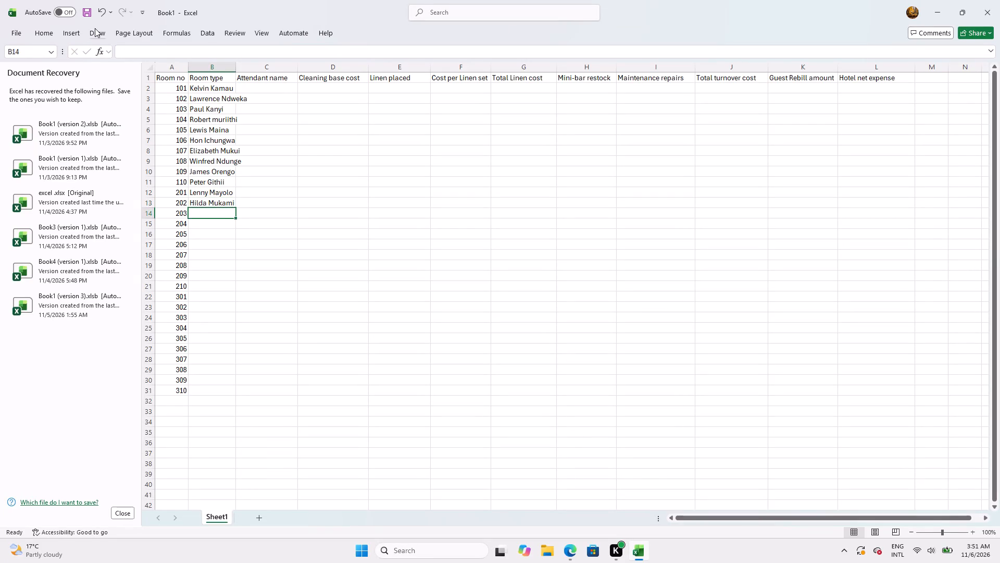
Enter a thirteenth attendant's full name for room 203 in cell B14.
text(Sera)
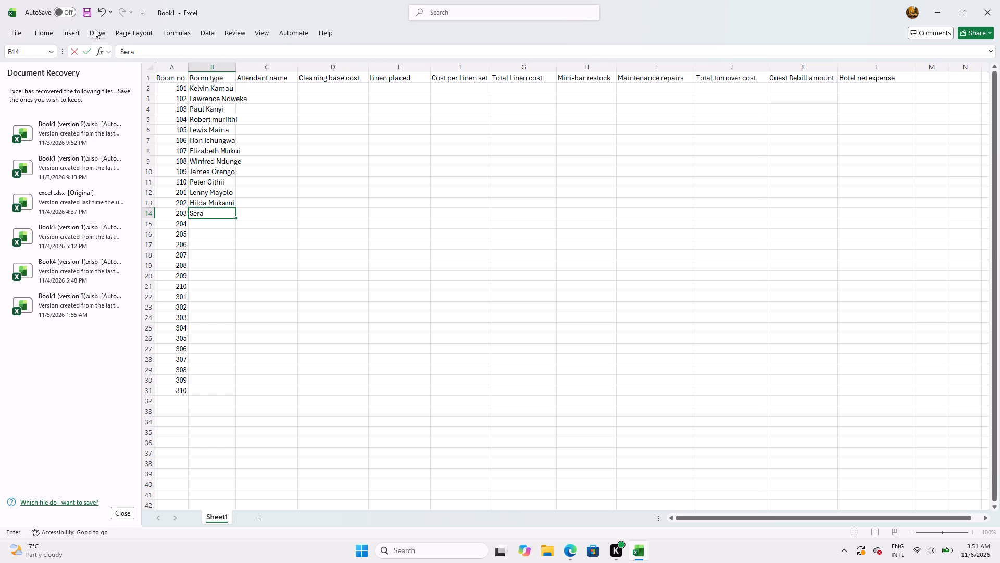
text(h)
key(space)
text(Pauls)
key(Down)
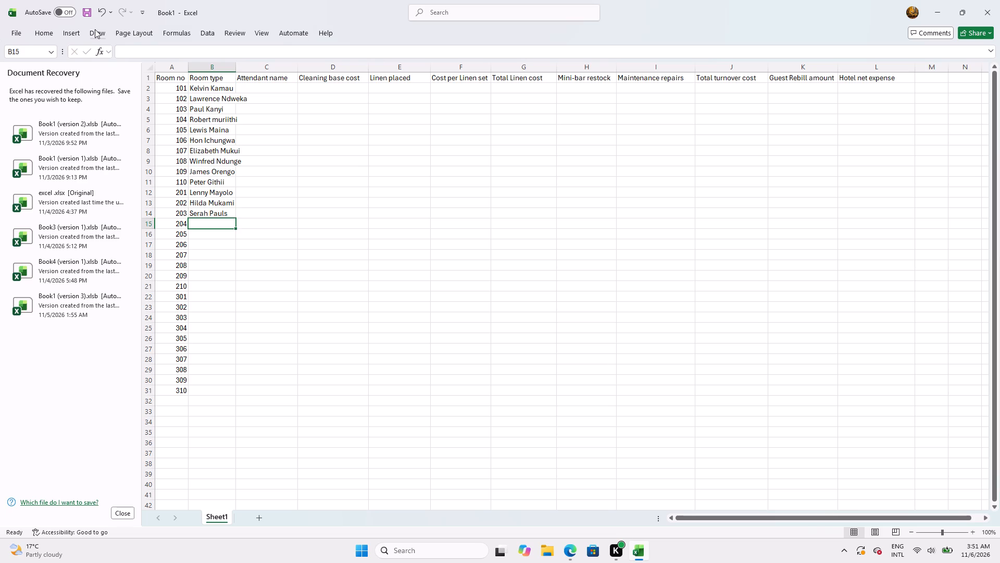
Enter a fourteenth attendant's full name for room 204 in cell B15.
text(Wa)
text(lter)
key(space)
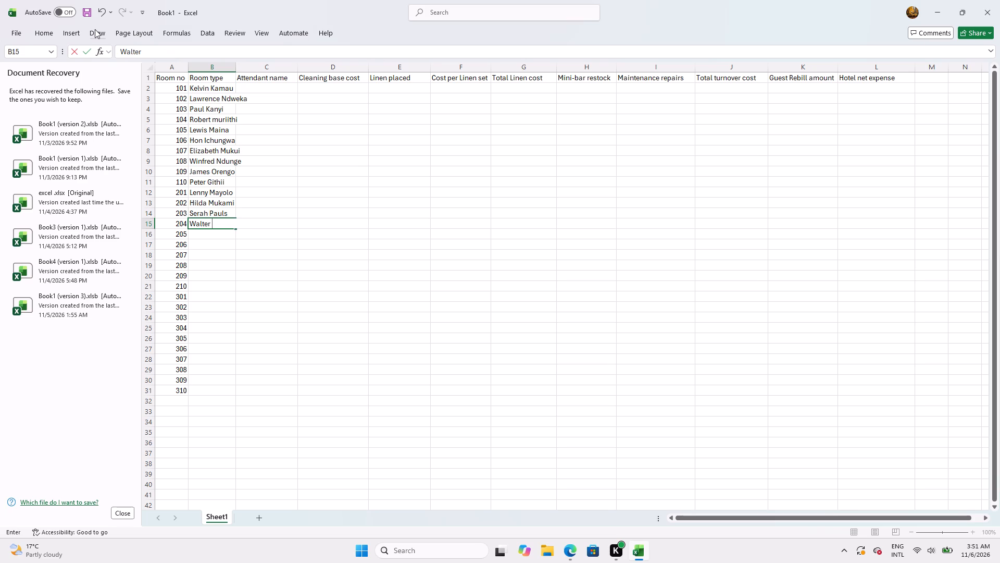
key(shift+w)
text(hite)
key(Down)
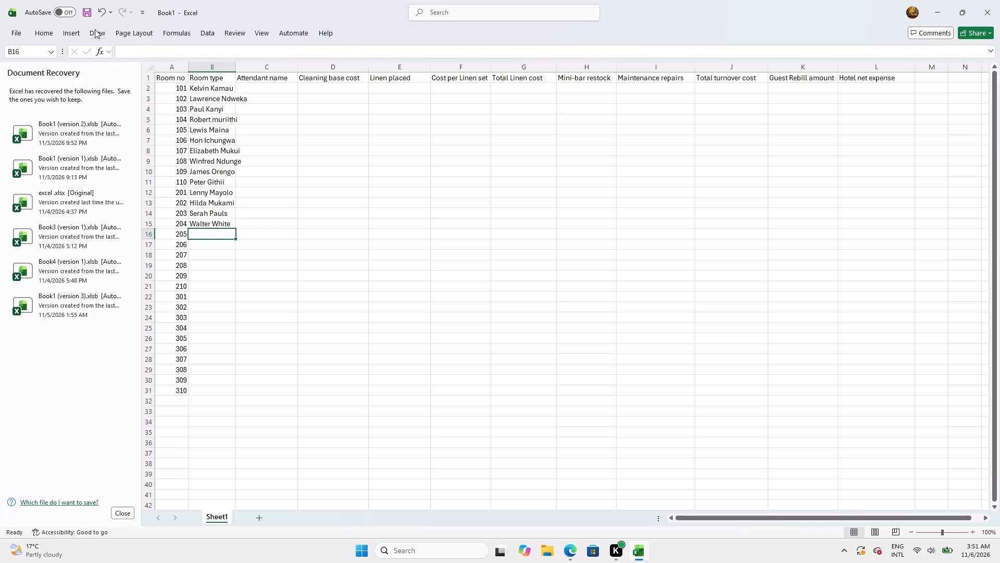
Enter a fifteenth attendant's full name for room 205 in cell B16.
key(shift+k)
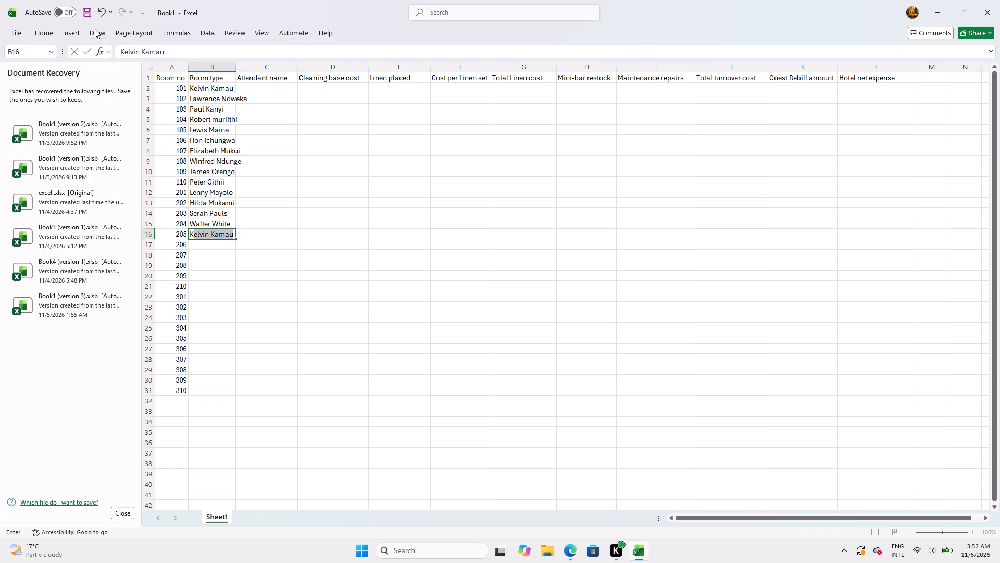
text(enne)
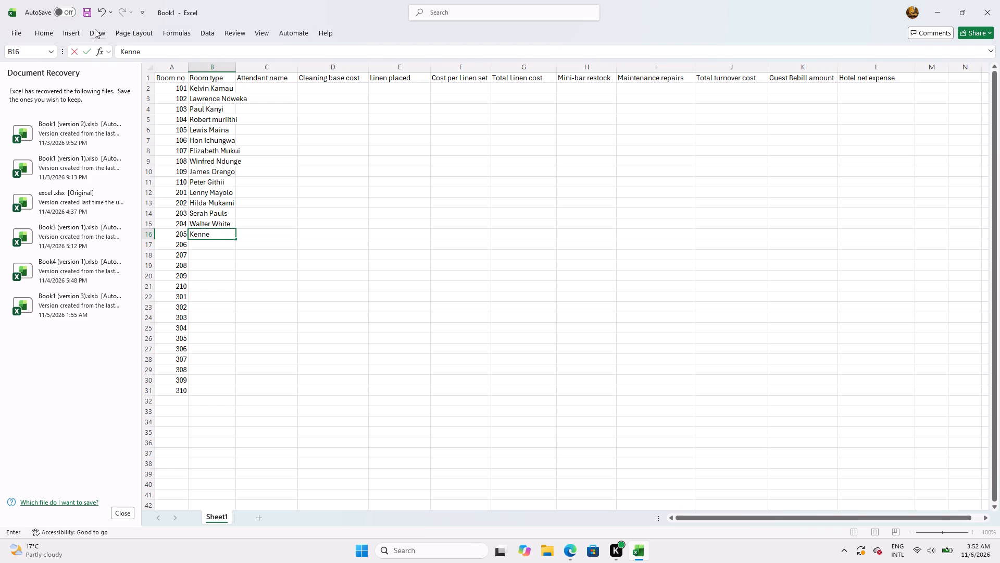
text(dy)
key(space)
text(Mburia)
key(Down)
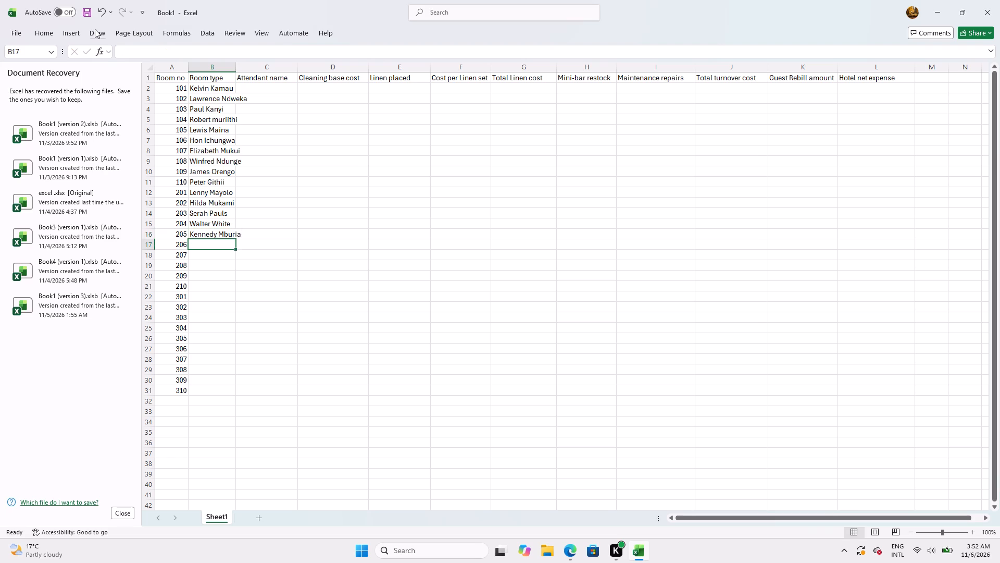
Enter a sixteenth attendant's full name for room 206 in cell B17.
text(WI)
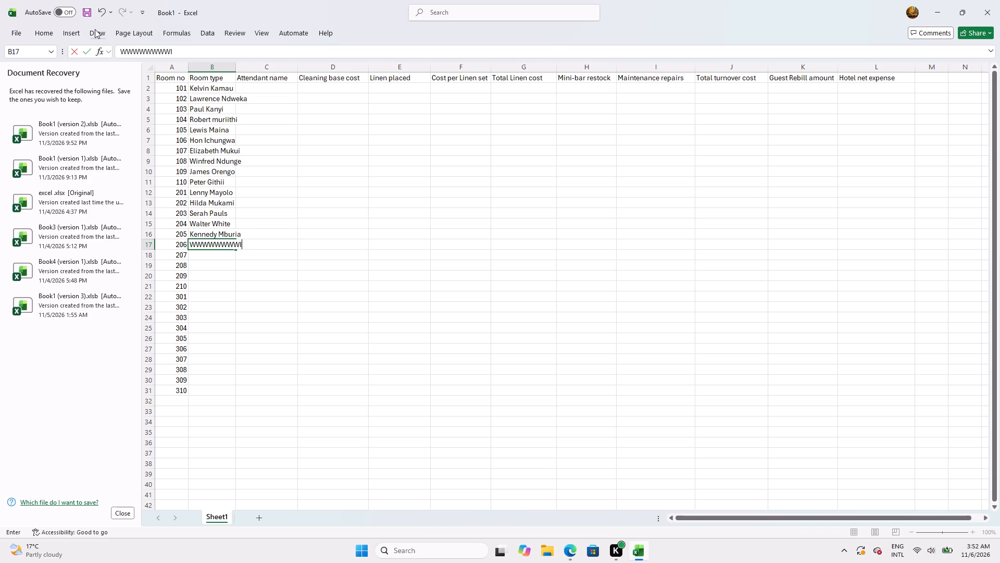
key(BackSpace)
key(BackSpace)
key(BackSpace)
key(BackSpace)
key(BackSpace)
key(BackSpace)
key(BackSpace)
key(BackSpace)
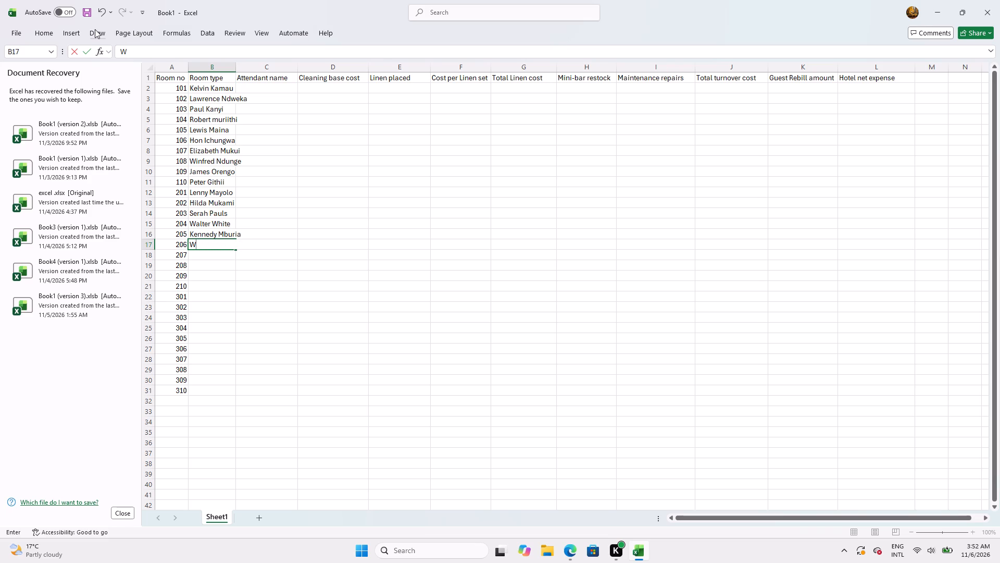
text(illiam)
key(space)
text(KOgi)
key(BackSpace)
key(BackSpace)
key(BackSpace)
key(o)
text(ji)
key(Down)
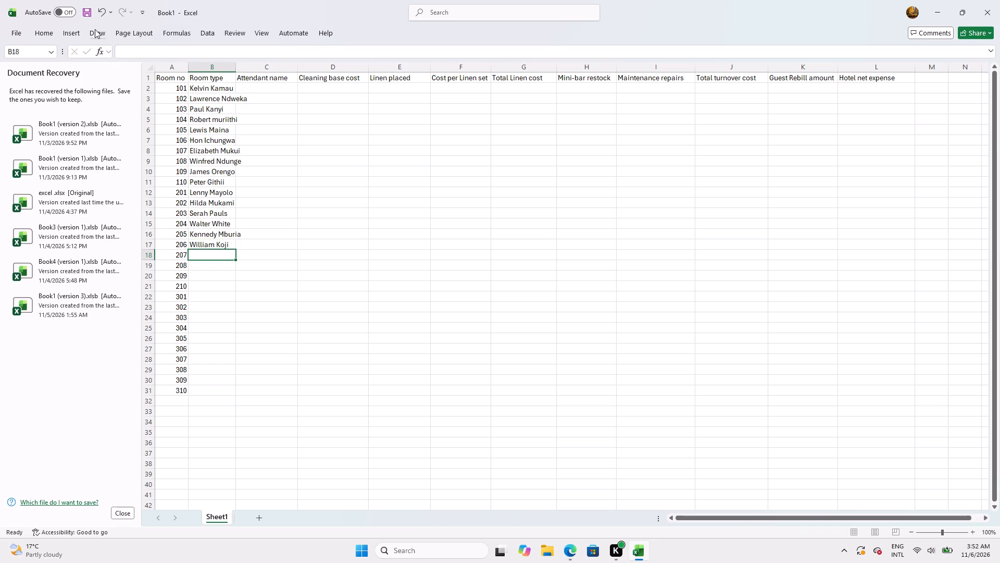
Enter a seventeenth attendant's full name for room 207 in cell B18.
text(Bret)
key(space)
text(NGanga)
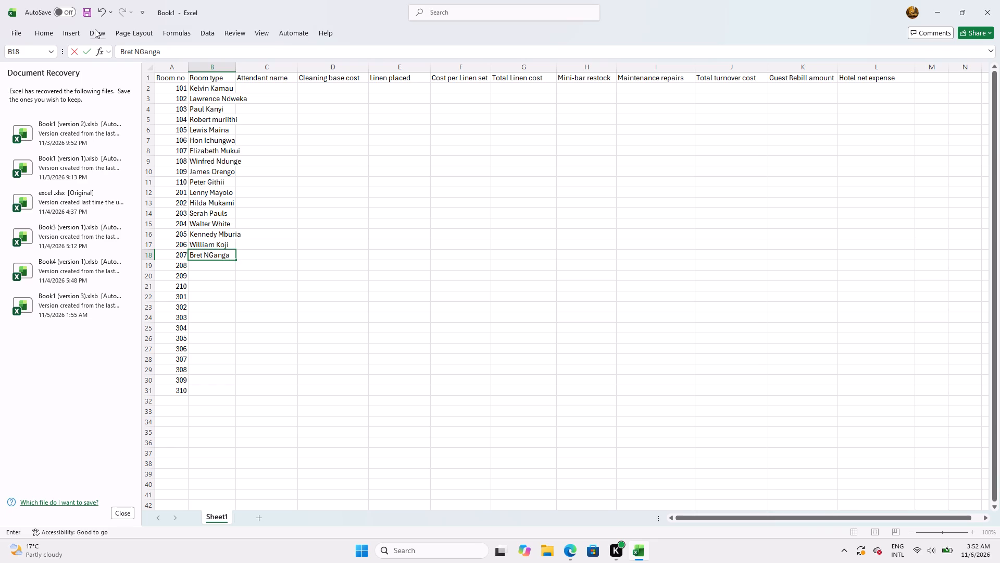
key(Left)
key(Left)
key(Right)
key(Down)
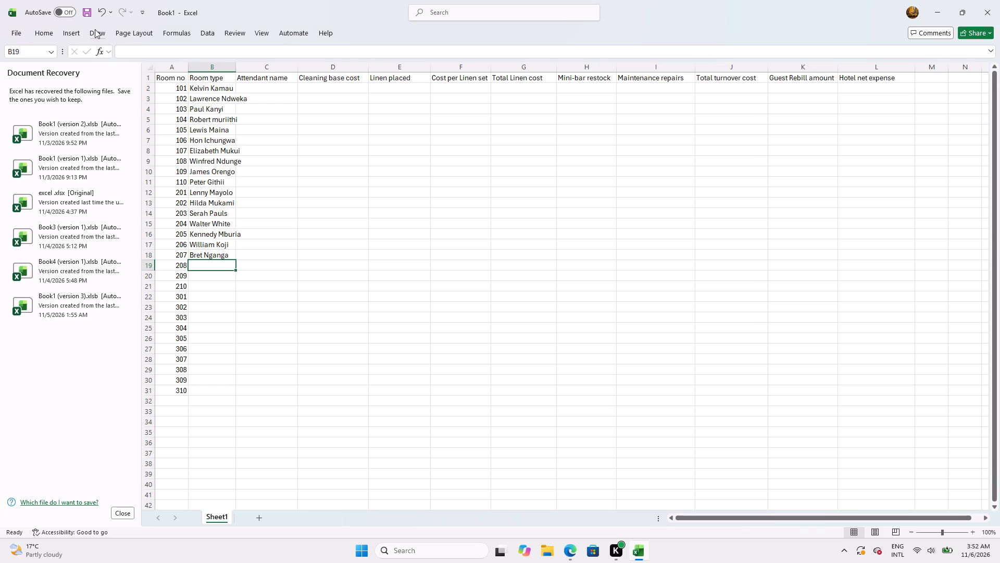
Enter an eighteenth attendant's full name for room 208 in cell B19.
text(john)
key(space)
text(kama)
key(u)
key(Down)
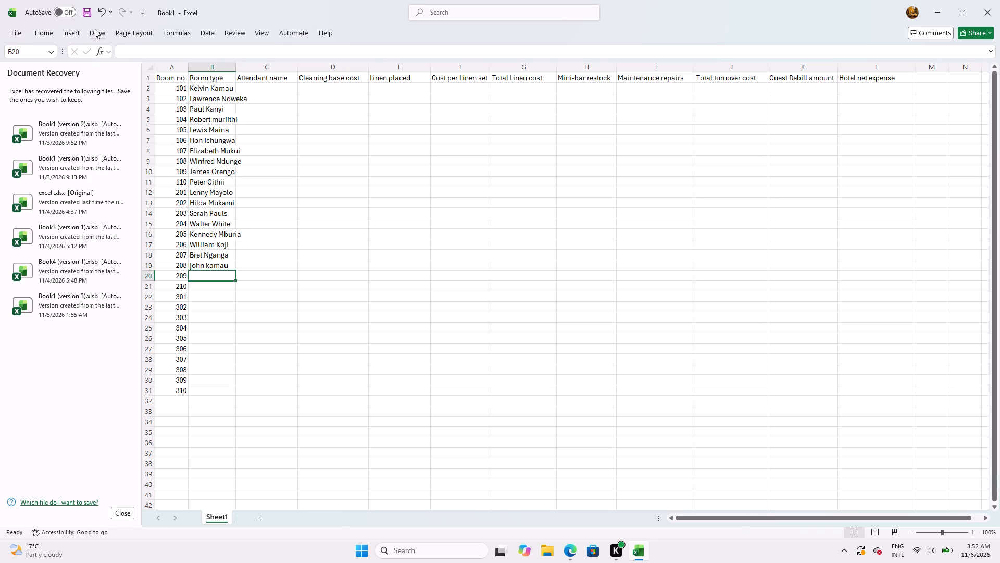
Enter a nineteenth attendant's full name for room 209 in cell B20.
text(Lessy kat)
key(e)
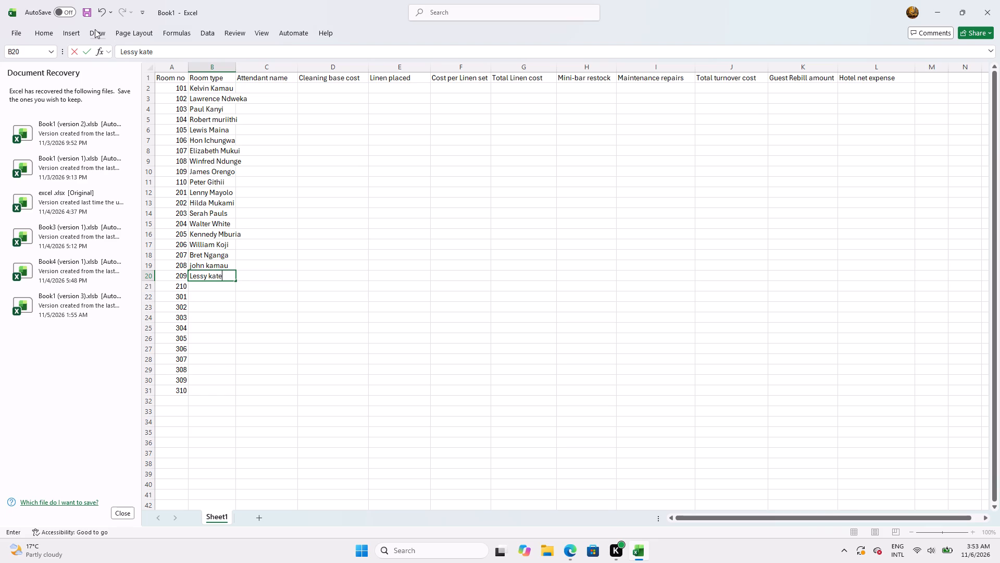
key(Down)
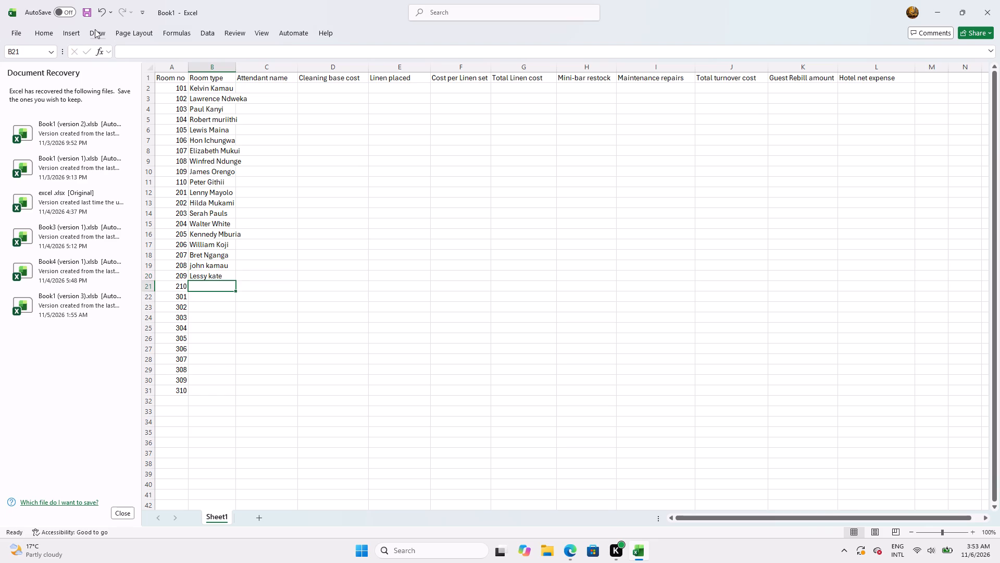
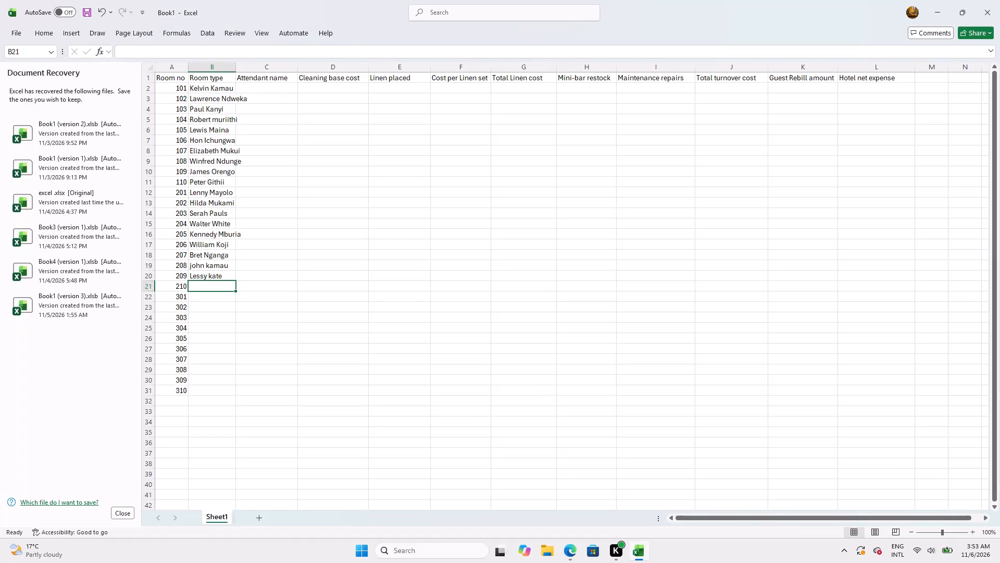
Enter a twentieth attendant's full name for room 210 in cell B21.
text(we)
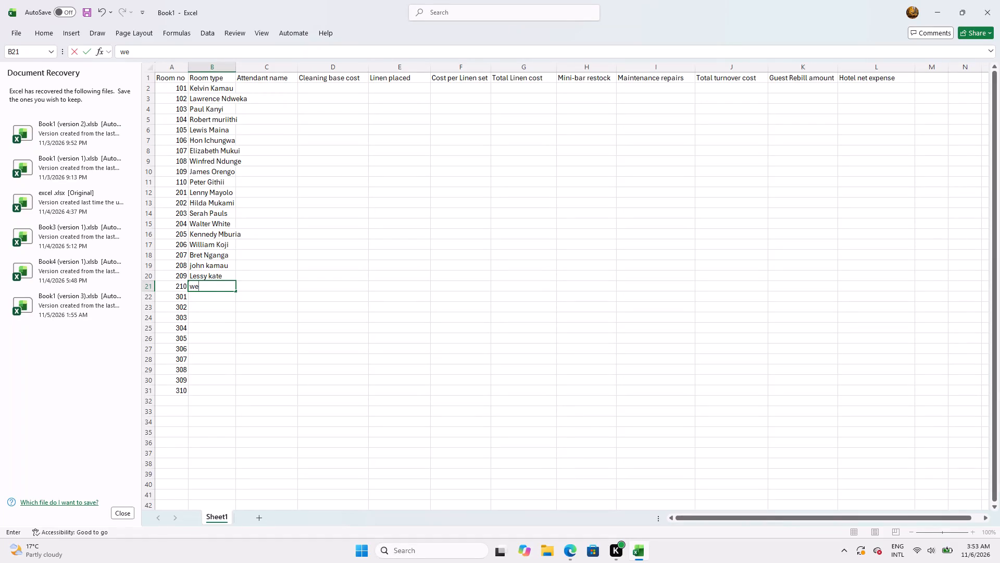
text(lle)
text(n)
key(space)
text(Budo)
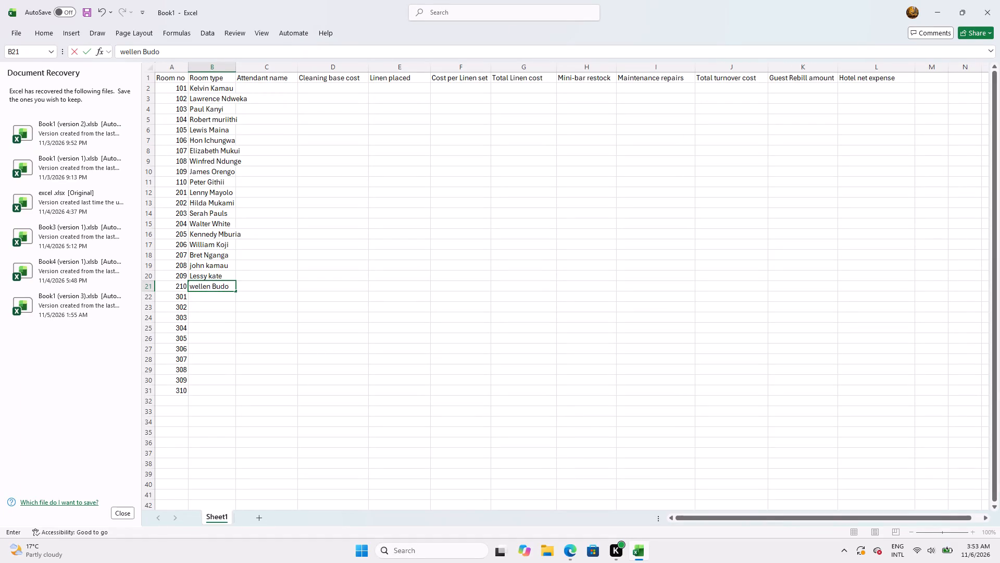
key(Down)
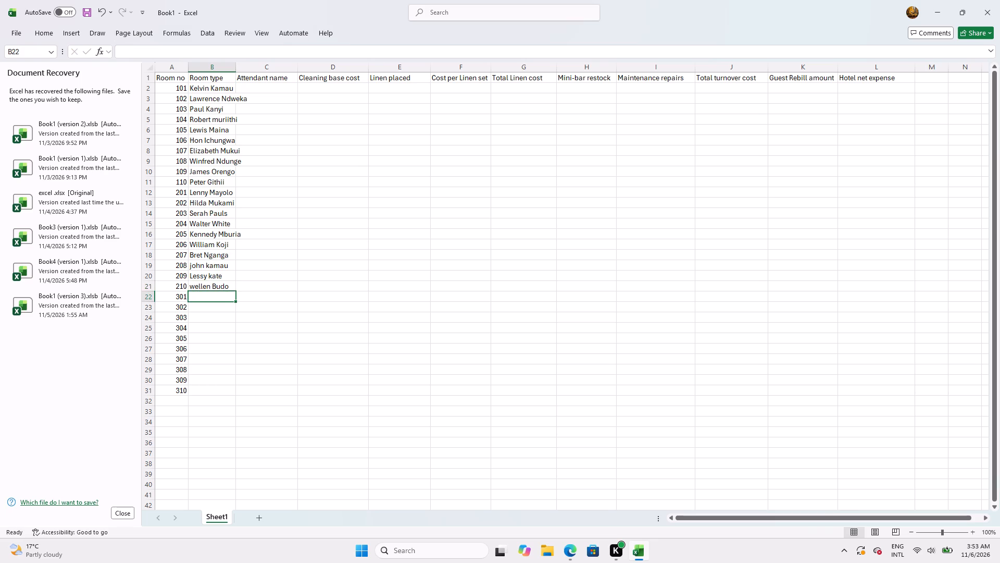
Enter a twenty-first attendant's full name for room 301 in cell B22.
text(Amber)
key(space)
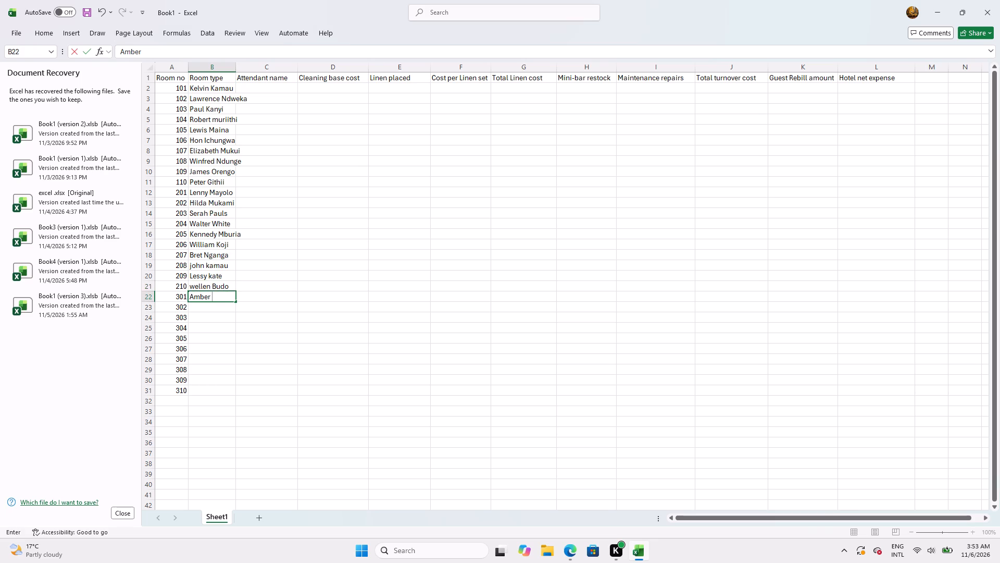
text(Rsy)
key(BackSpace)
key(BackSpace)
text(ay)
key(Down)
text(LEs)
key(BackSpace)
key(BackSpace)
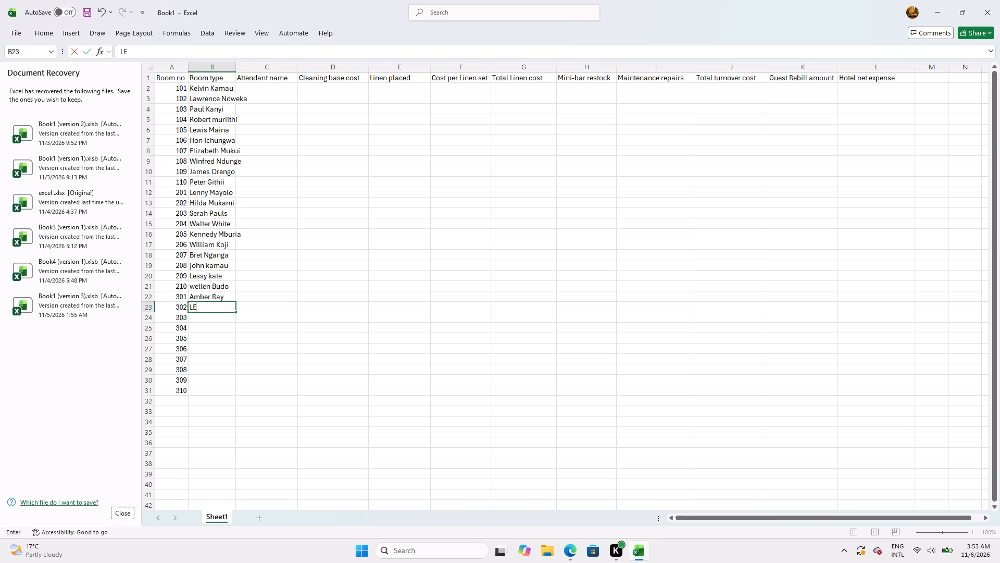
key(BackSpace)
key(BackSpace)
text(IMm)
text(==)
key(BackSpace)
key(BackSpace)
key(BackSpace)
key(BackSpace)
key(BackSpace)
Enter a twenty-second attendant's full name for room 302 in cell B23.
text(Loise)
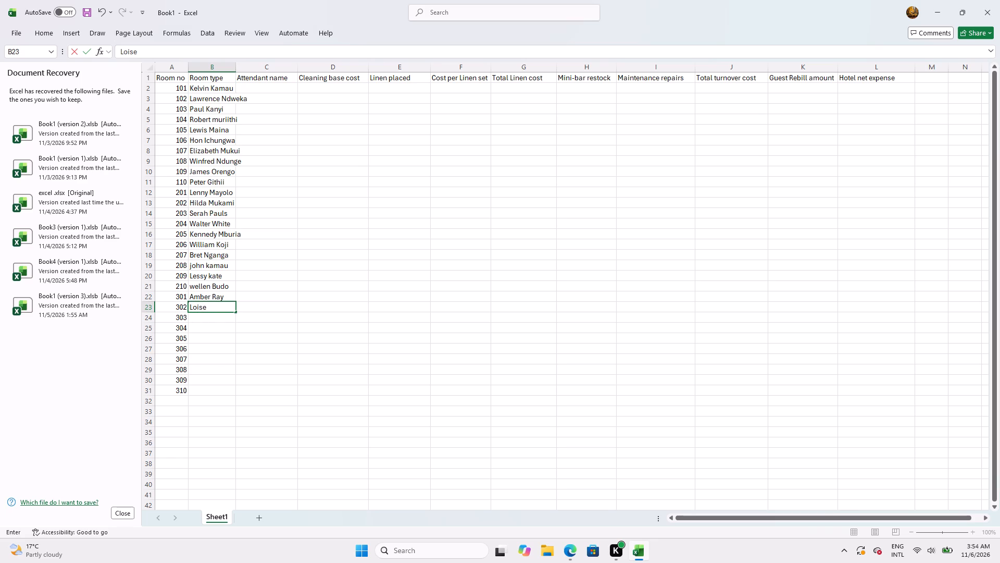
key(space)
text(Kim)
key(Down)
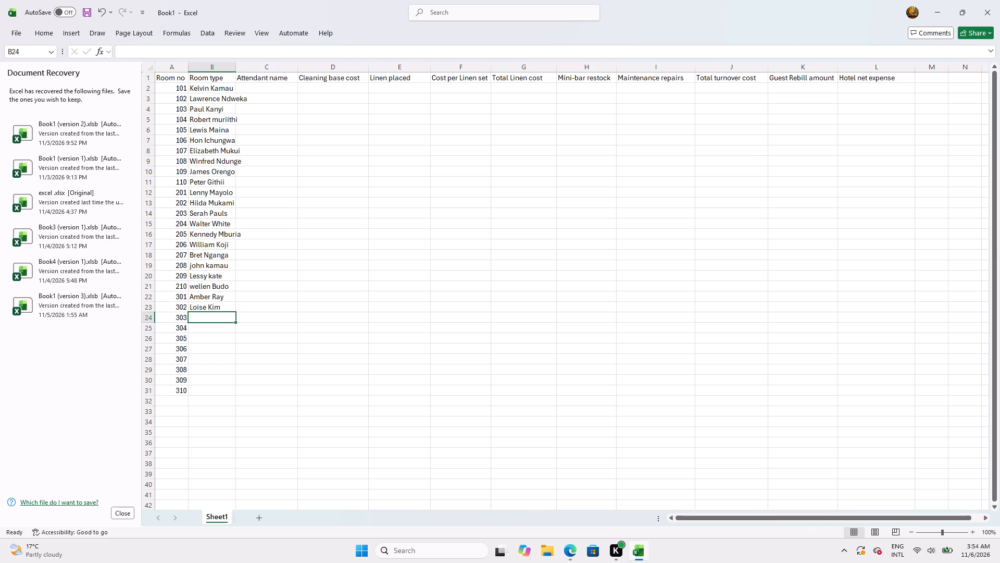
Enter a twenty-third attendant's full name for room 303 in cell B24.
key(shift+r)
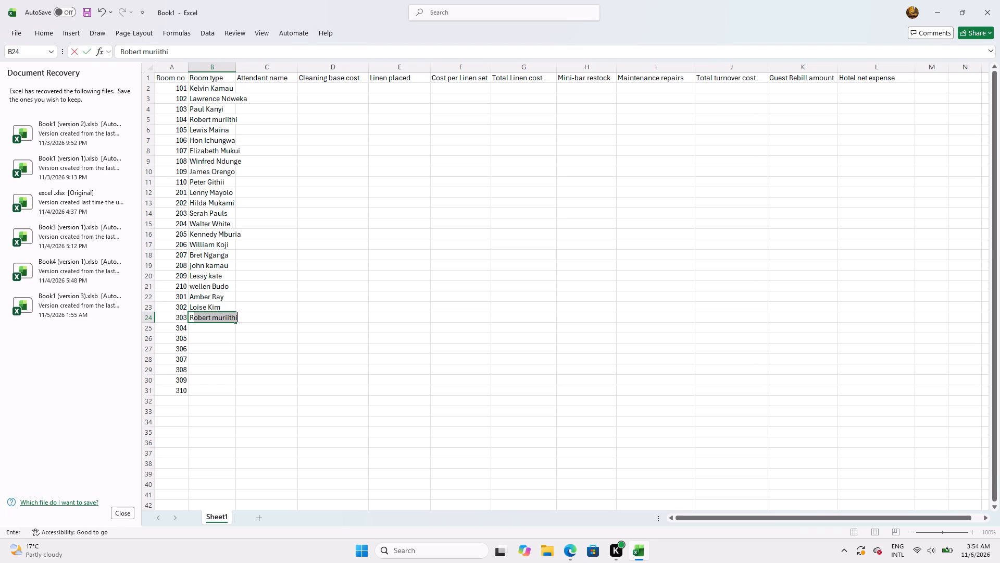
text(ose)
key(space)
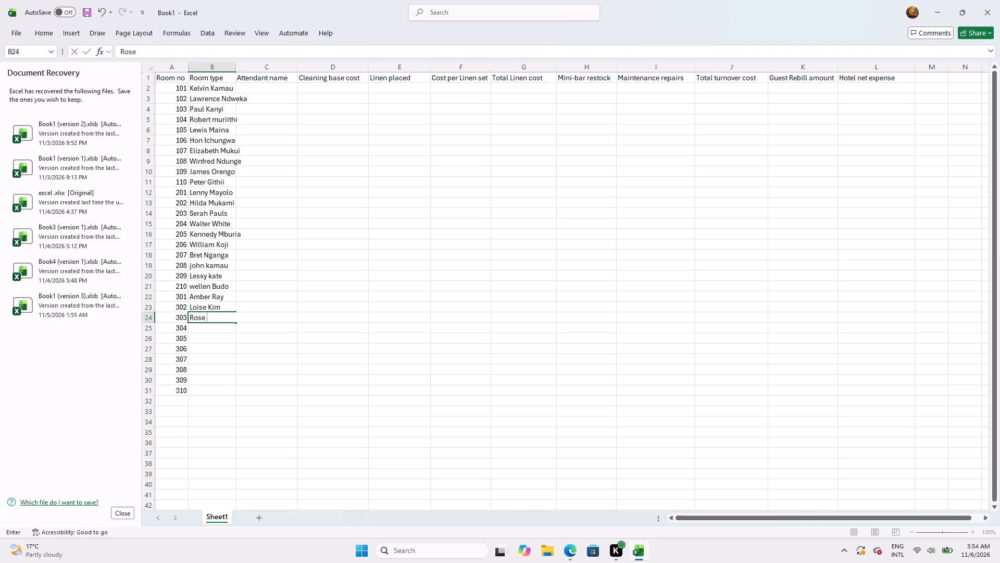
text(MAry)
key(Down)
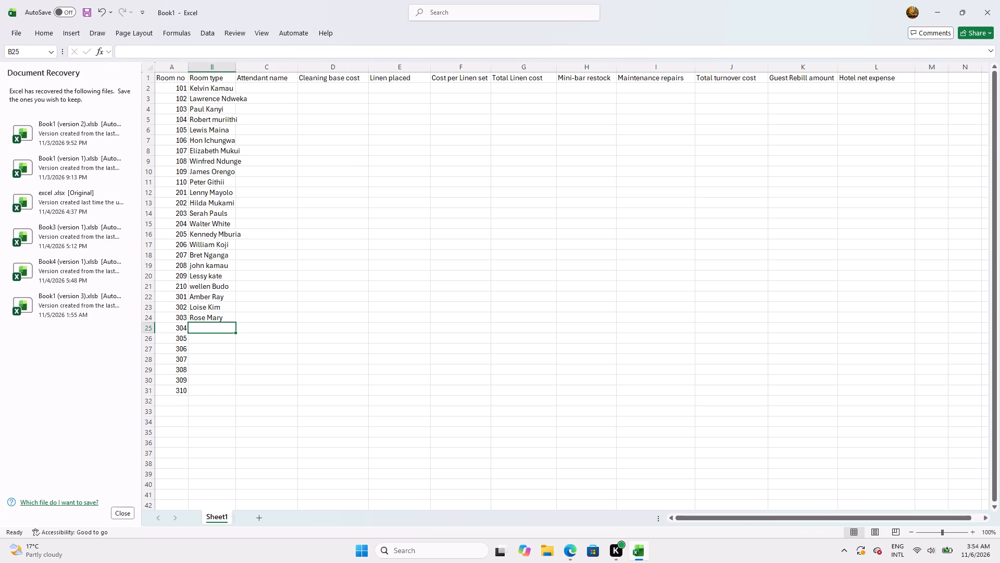
Enter a twenty-fourth attendant's full name for room 304 in cell B25.
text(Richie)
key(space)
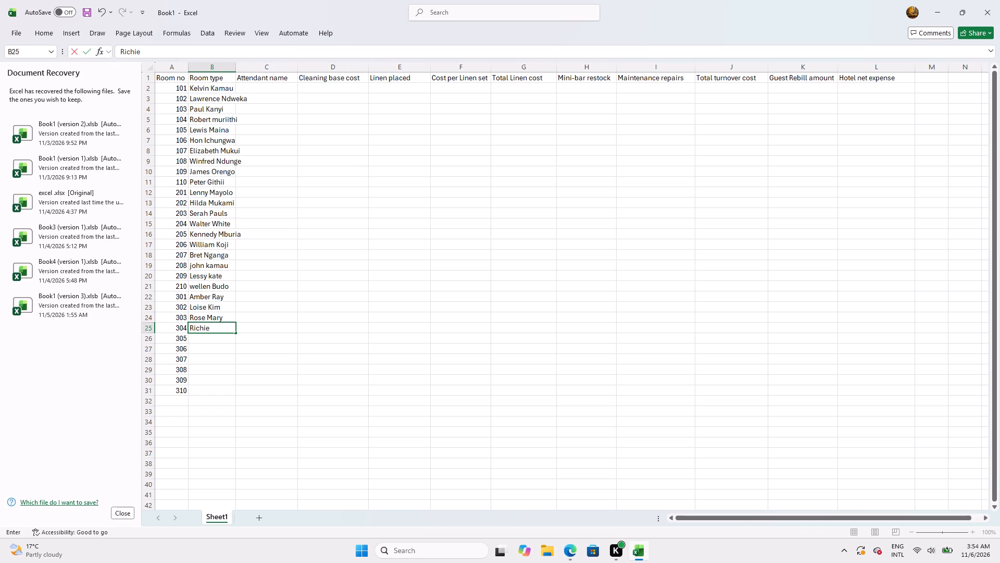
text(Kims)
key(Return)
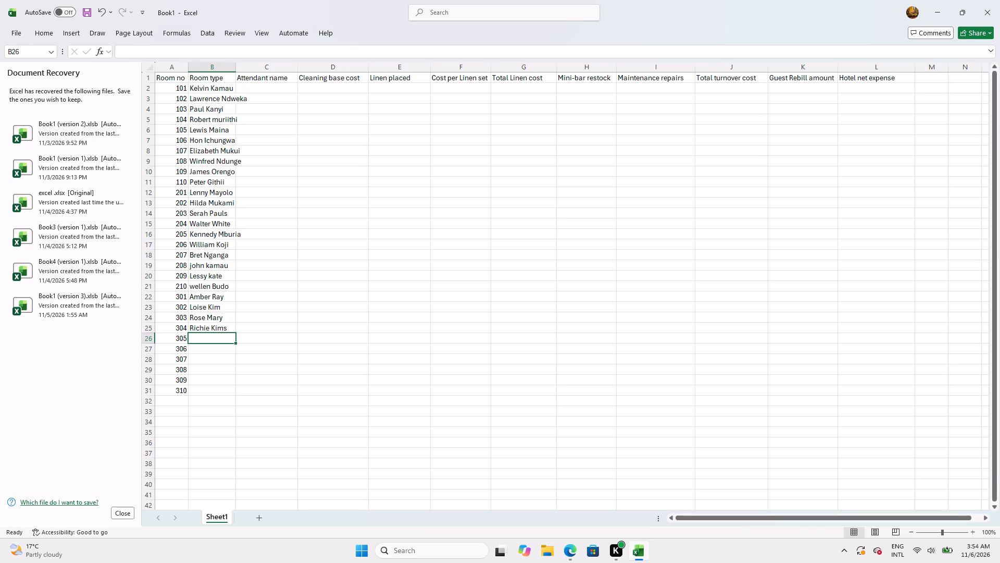
Enter a twenty-fifth attendant's full name for room 305 in cell B26.
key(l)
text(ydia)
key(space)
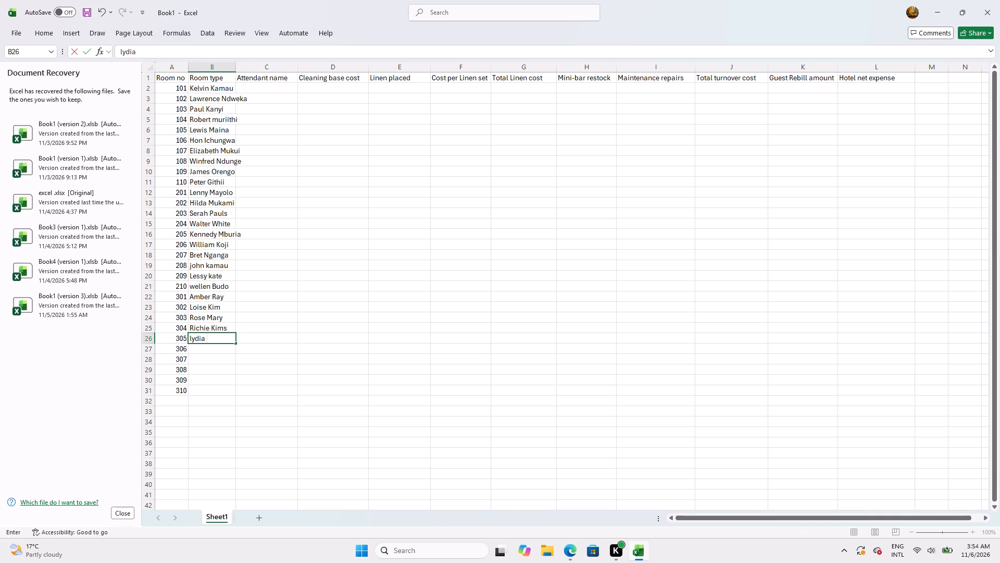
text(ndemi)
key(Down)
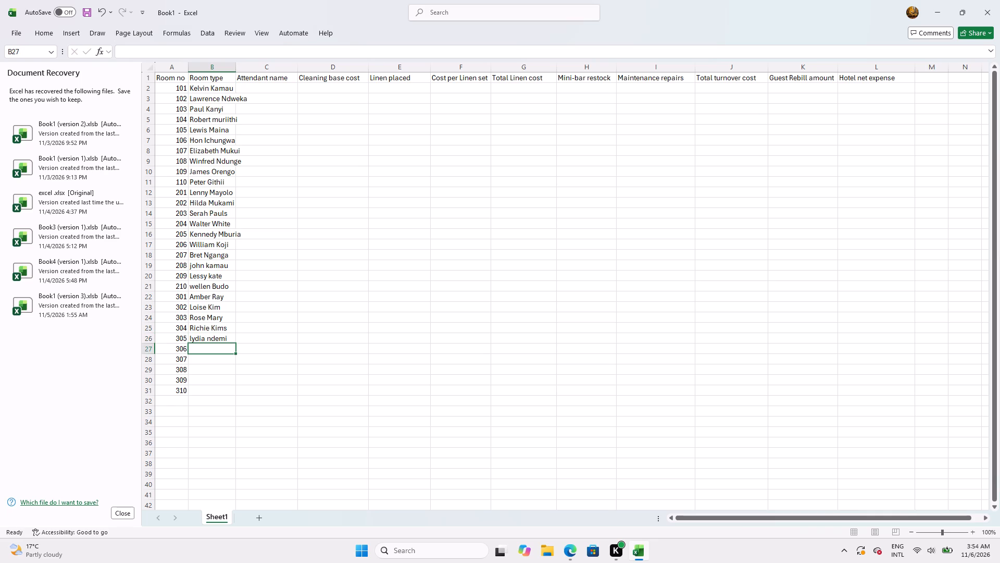
Enter a twenty-sixth attendant's full name for room 306 in cell B27.
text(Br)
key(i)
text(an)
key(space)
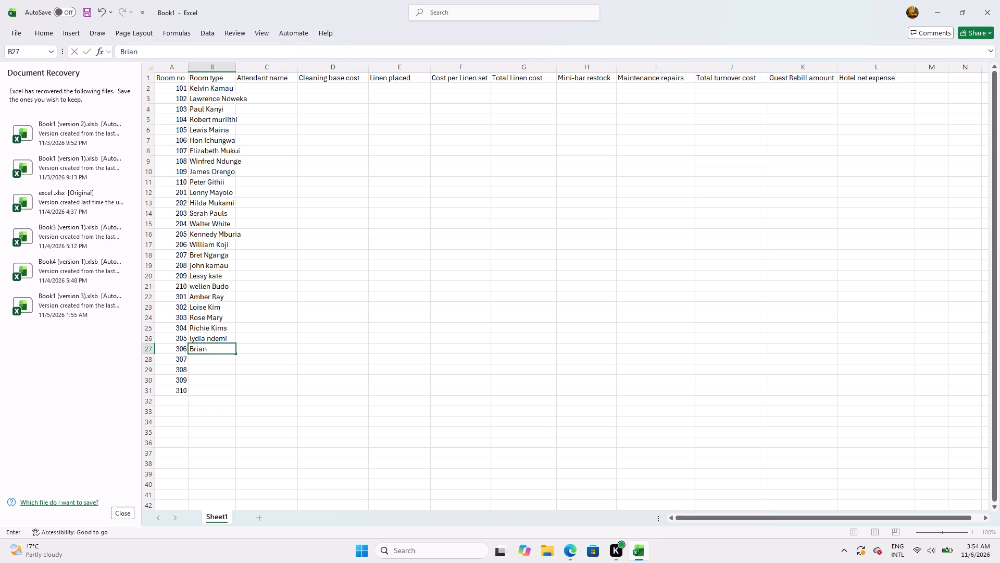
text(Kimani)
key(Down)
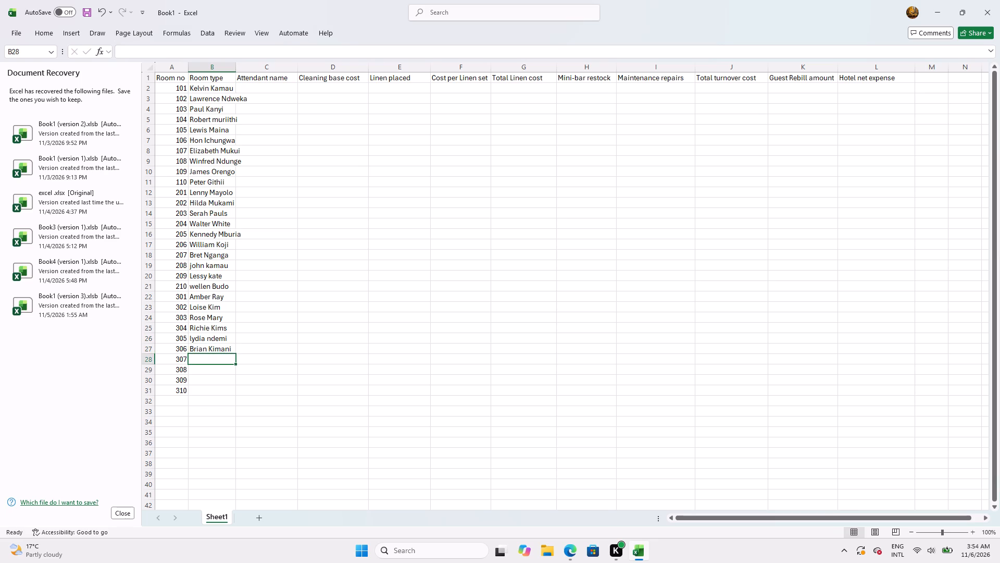
Enter a twenty-seventh attendant's full name for room 307 in cell B28.
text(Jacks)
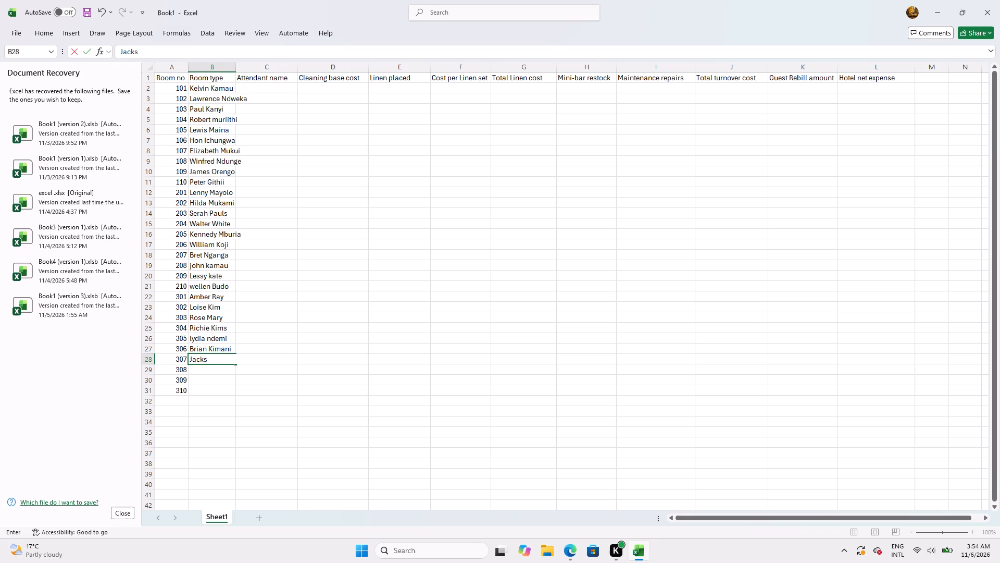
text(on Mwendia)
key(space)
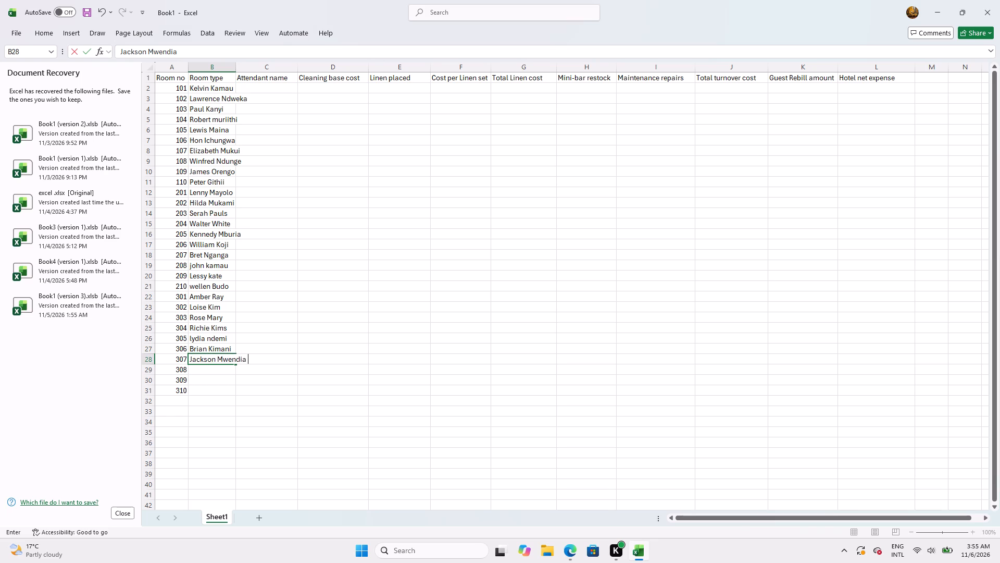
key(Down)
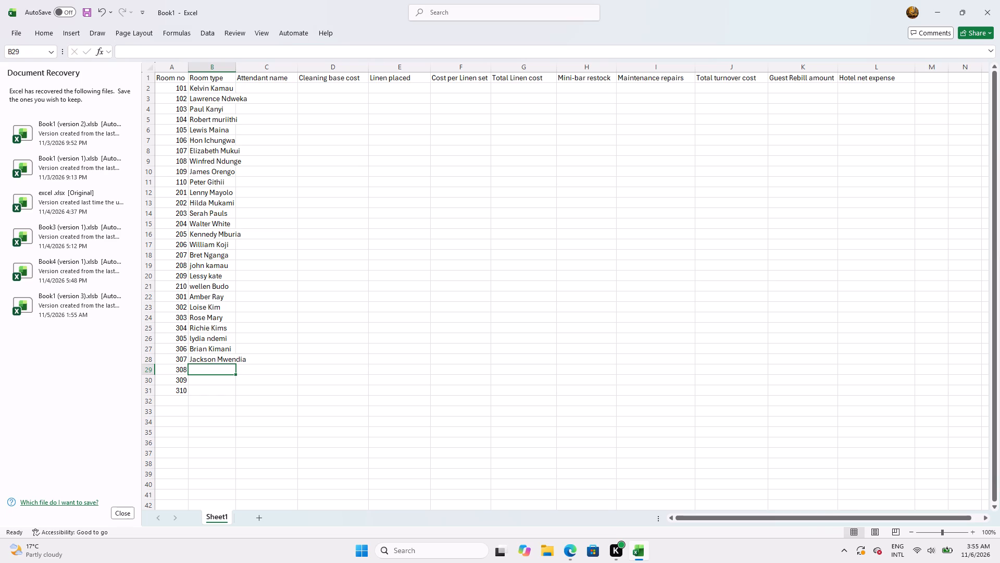
Enter a twenty-eighth attendant's full name for room 308 in cell B29.
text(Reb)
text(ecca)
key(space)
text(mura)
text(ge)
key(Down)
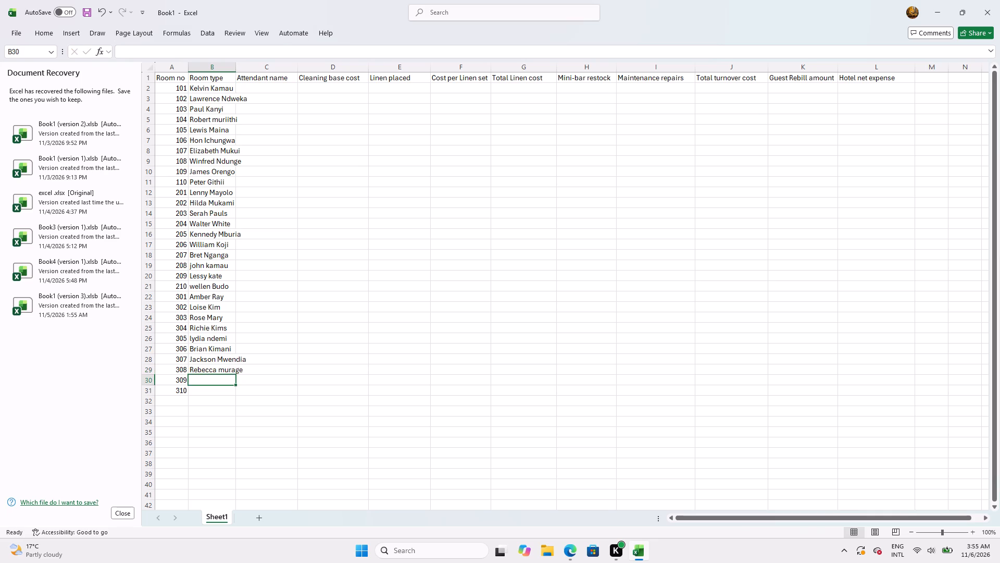
Enter a twenty-ninth attendant's full name for room 309 in cell B30.
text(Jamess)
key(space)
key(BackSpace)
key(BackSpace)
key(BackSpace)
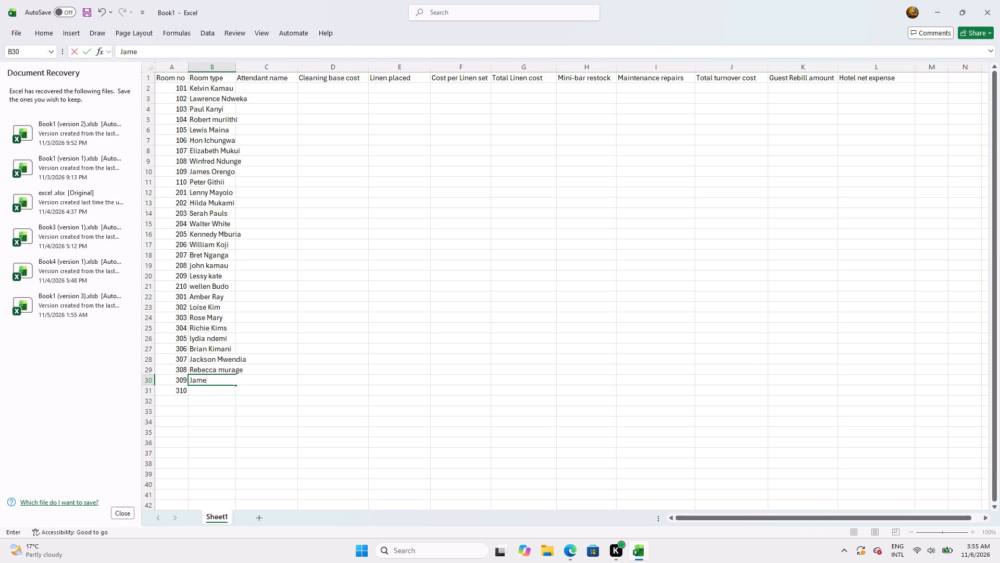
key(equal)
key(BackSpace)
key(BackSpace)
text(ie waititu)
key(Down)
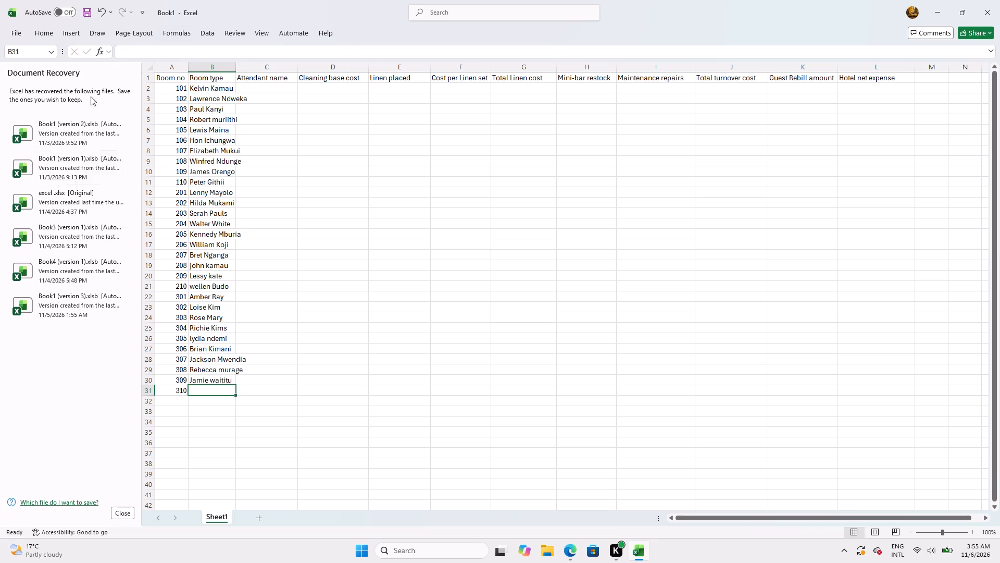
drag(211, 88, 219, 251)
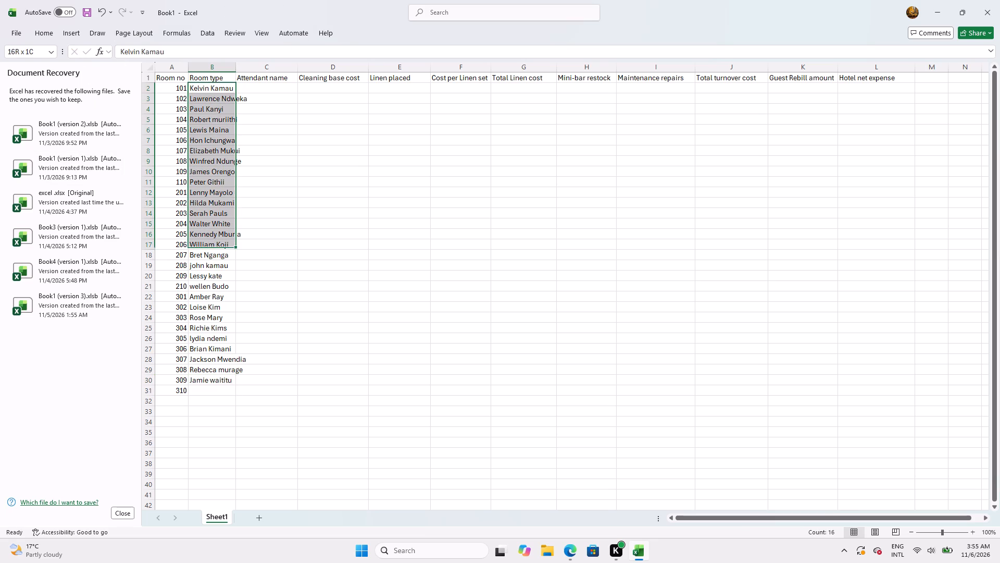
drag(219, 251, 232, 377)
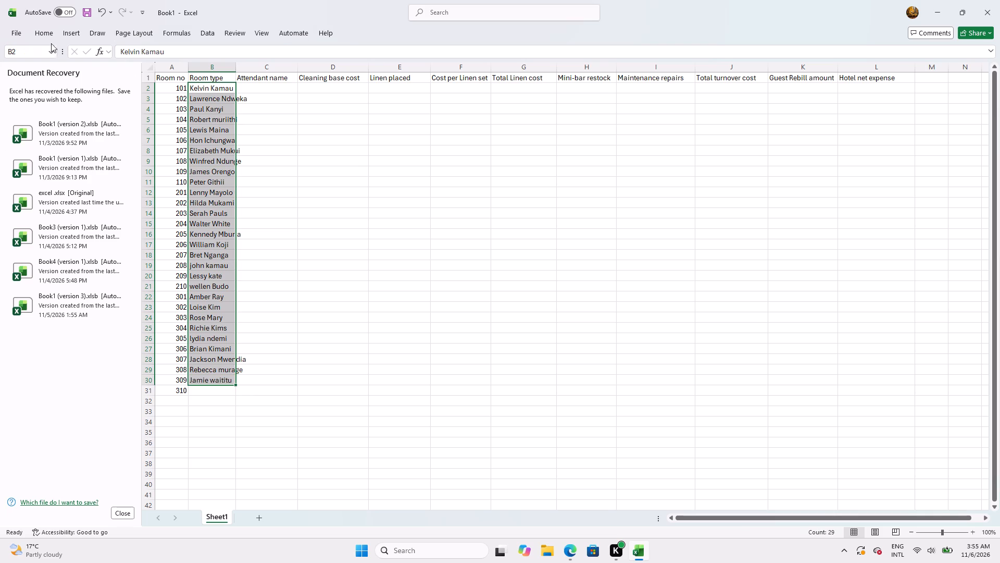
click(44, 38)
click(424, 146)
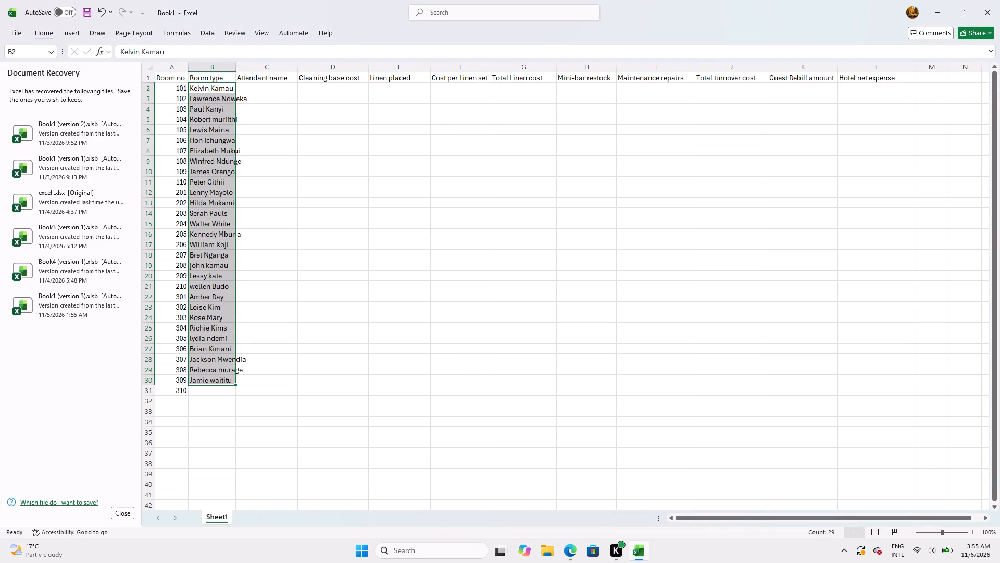
Make the row 1 headers in A1:L1 bold.
click(210, 76)
drag(179, 76, 346, 77)
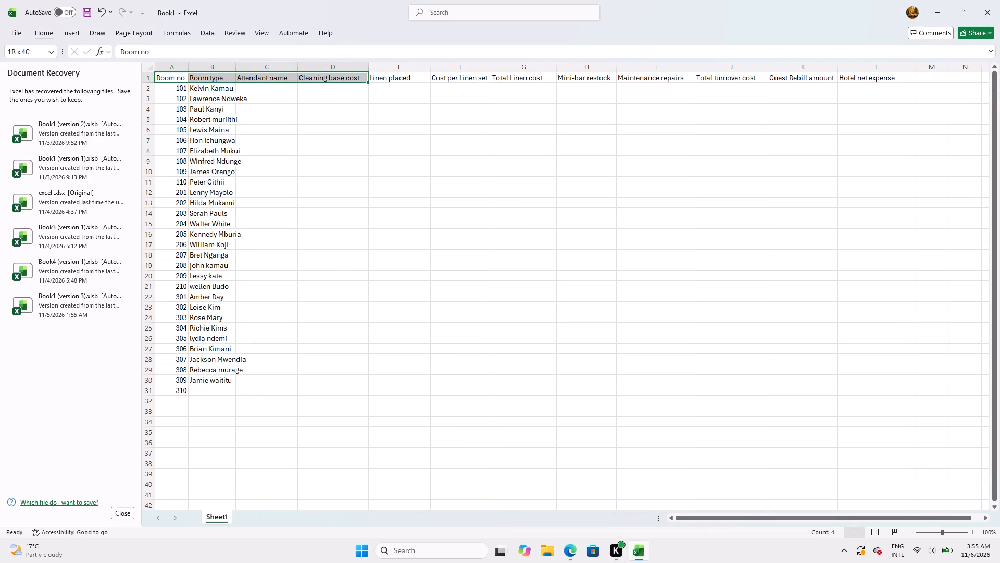
drag(346, 77, 803, 76)
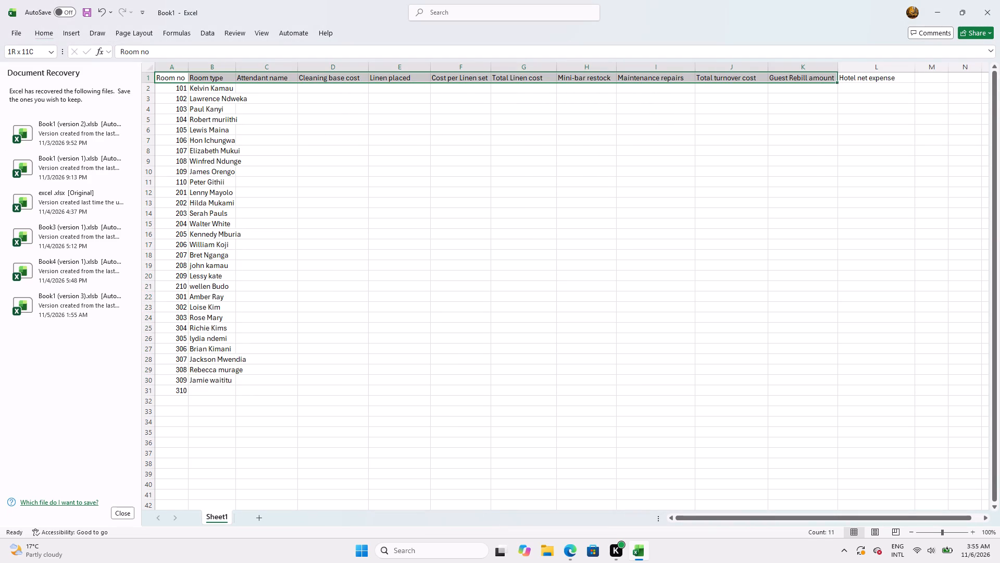
drag(803, 76, 856, 71)
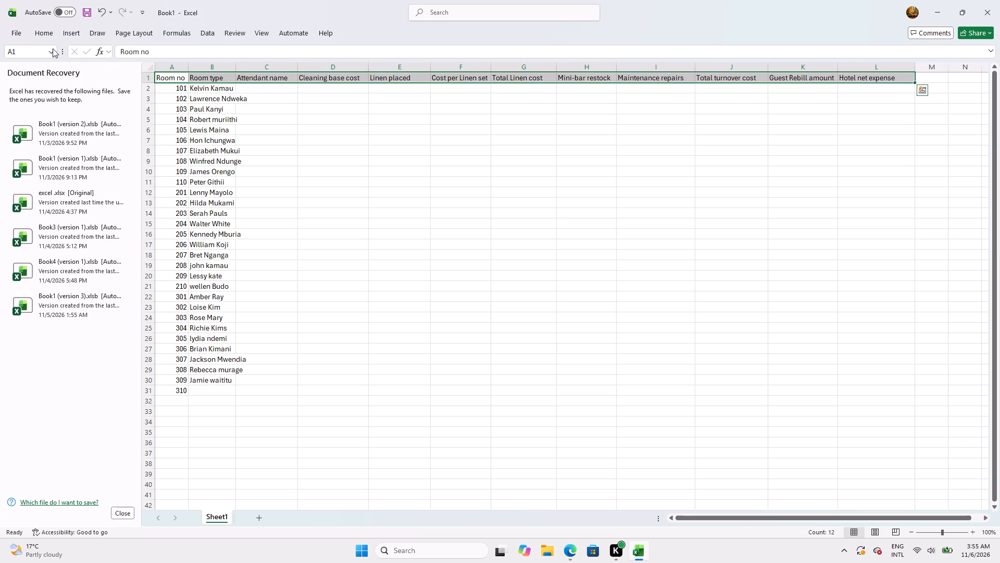
click(46, 34)
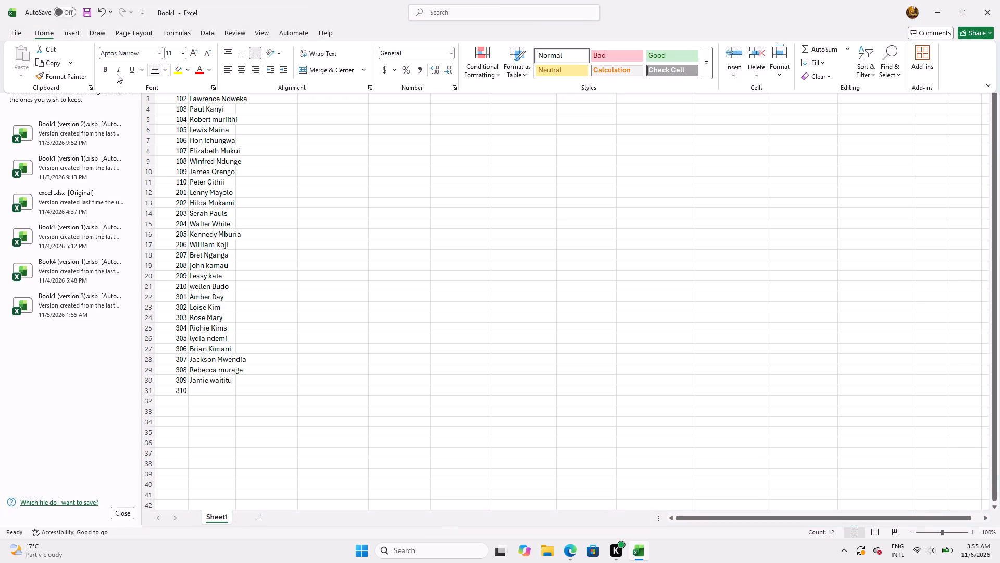
click(102, 69)
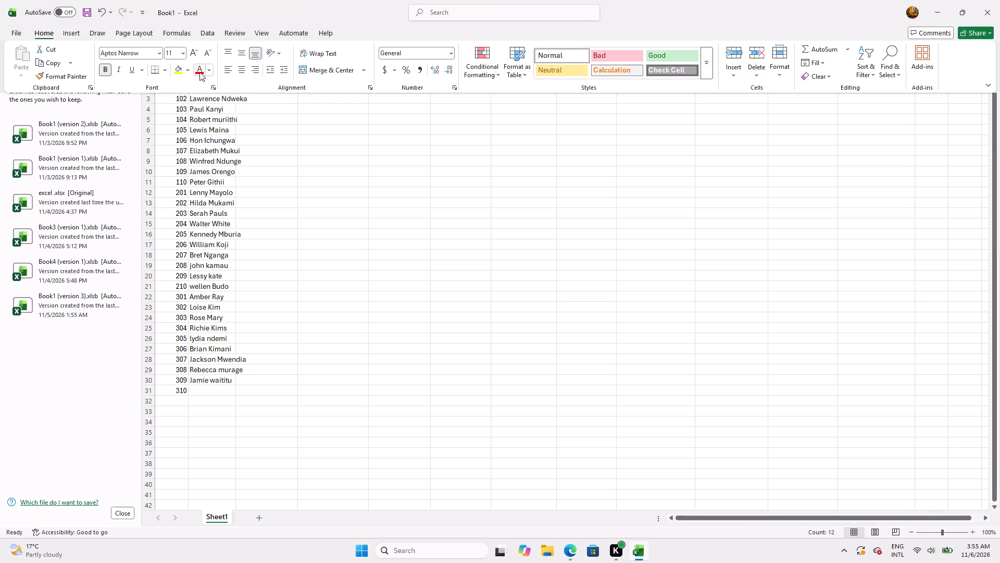
Set the font colour of the row 1 headers in A1:L1 to dark grey.
click(205, 68)
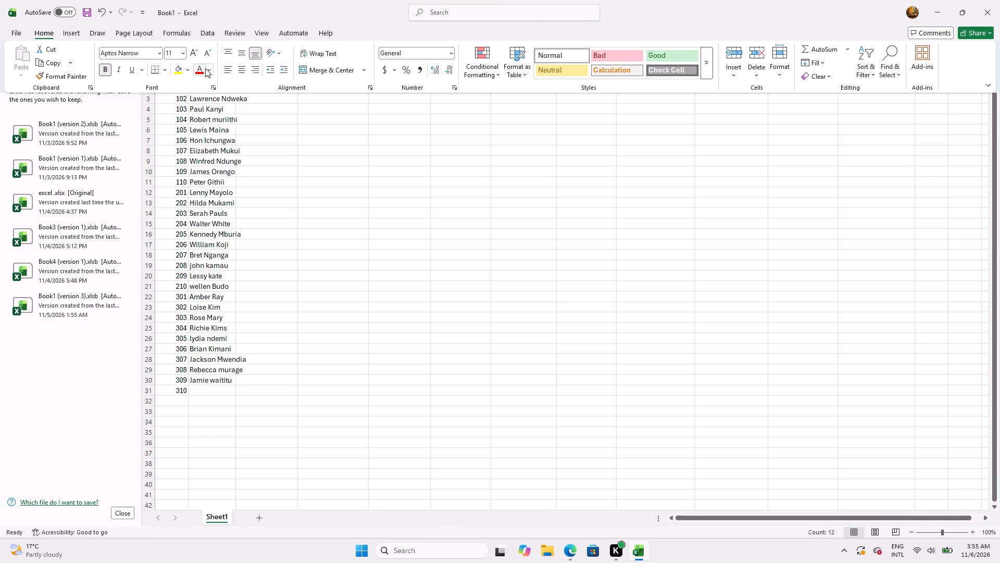
click(213, 67)
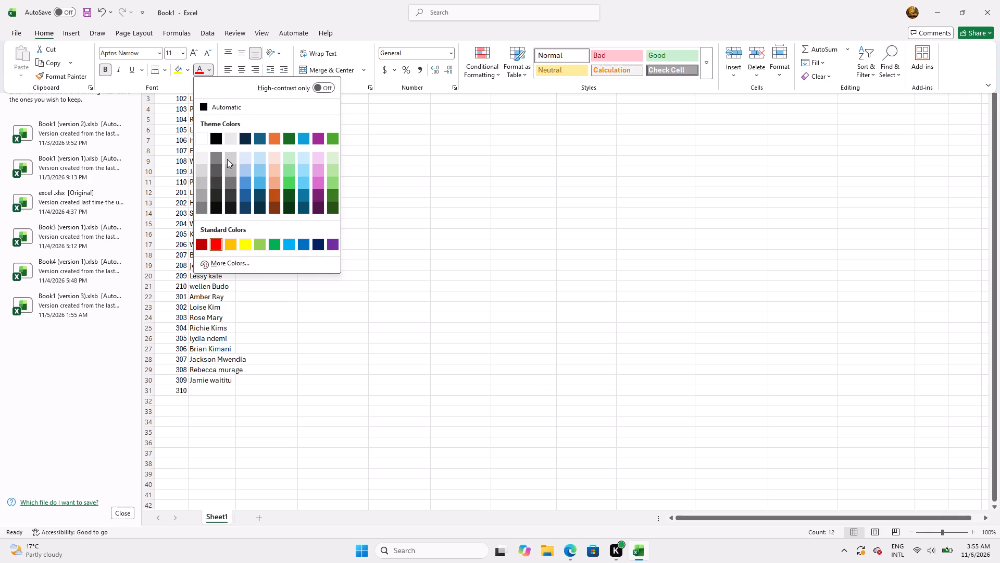
click(218, 168)
scroll(428, 177, up, 3)
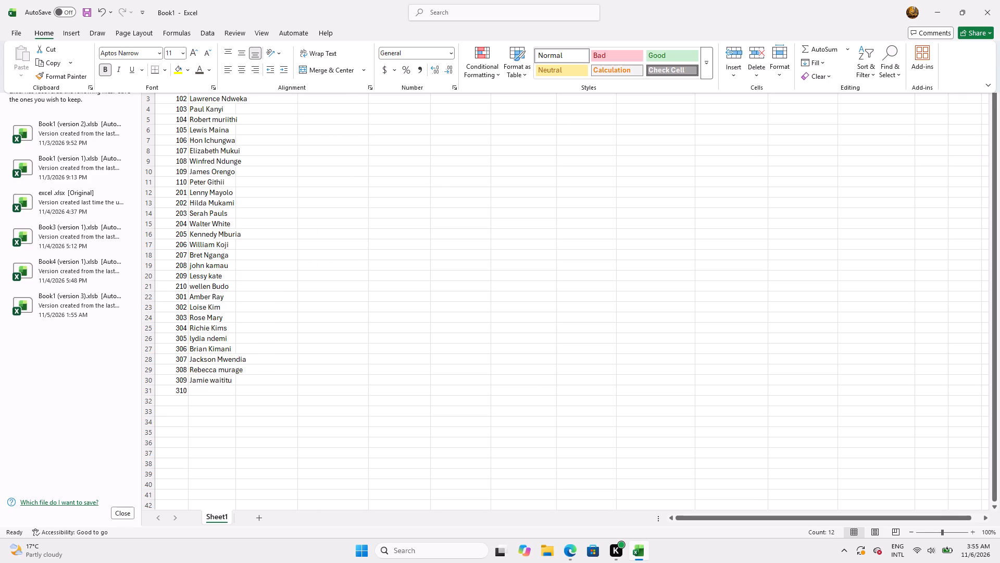
click(429, 176)
scroll(429, 175, up, 4)
click(304, 81)
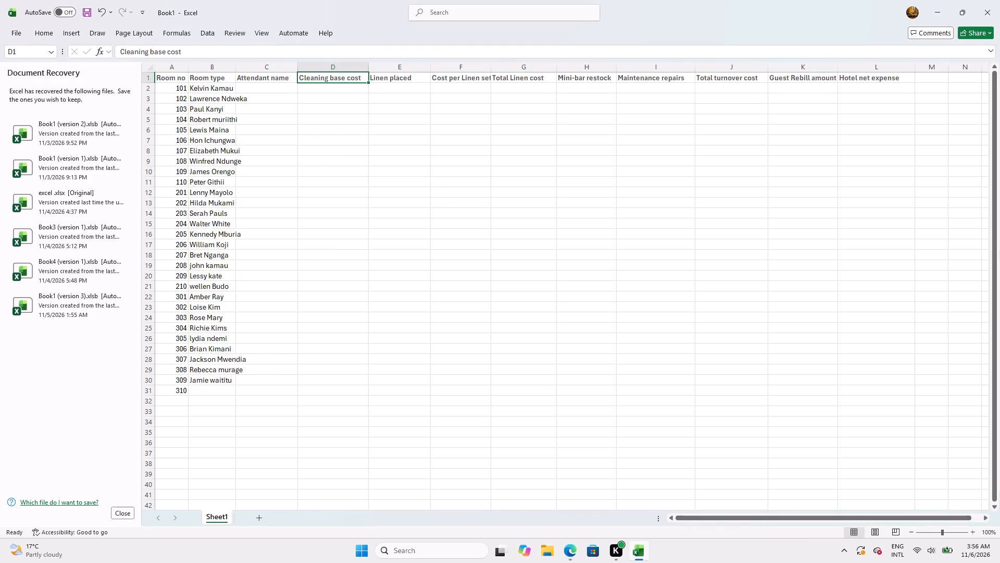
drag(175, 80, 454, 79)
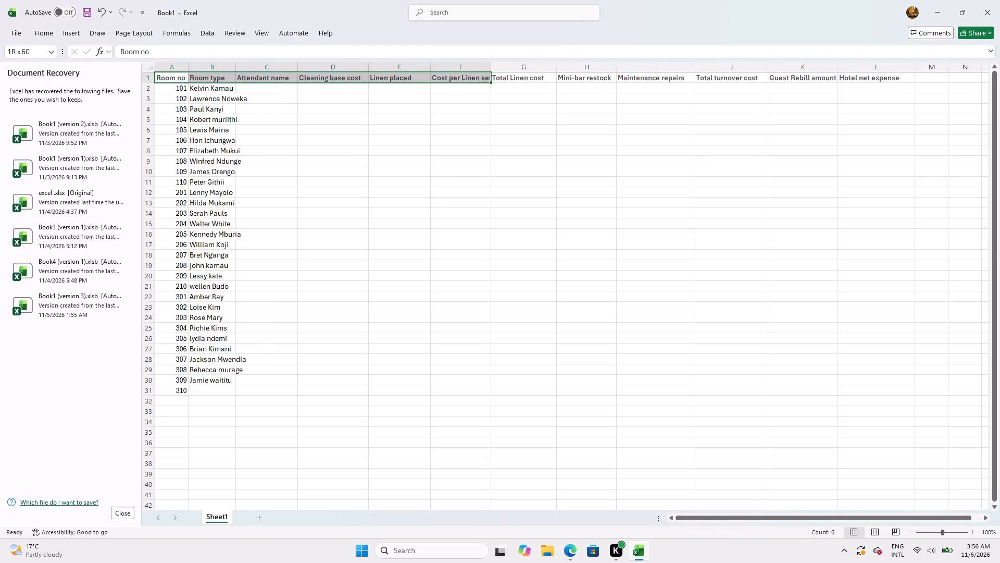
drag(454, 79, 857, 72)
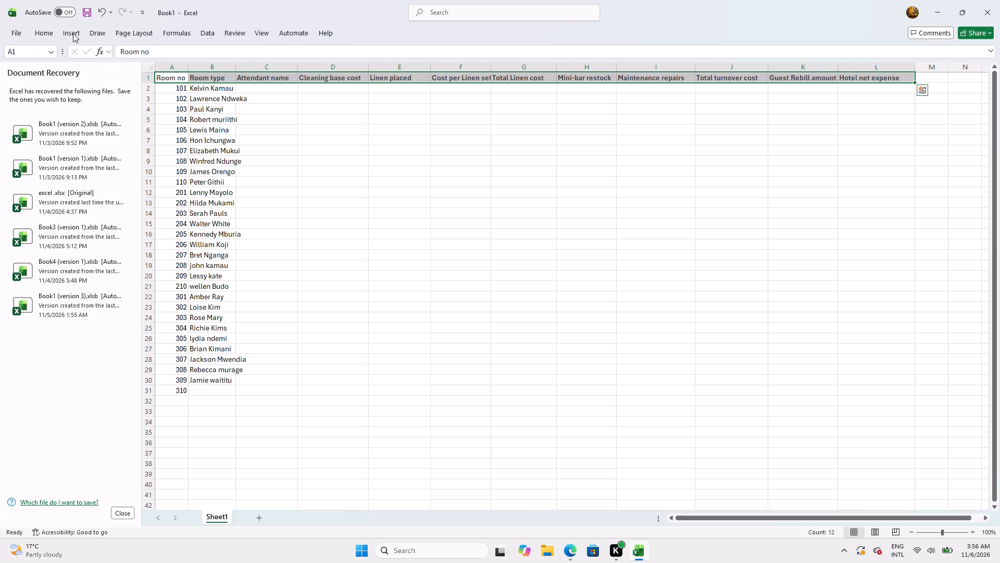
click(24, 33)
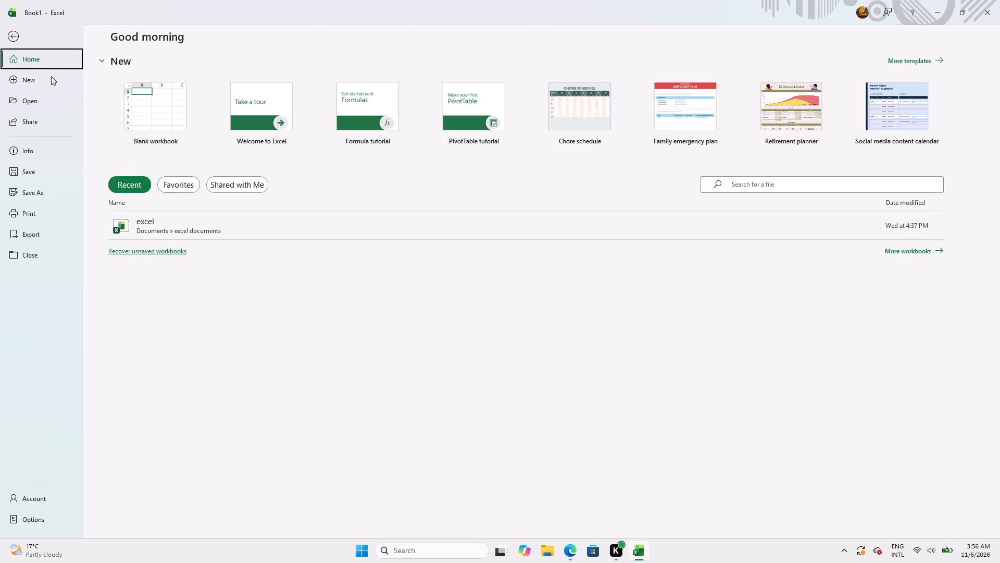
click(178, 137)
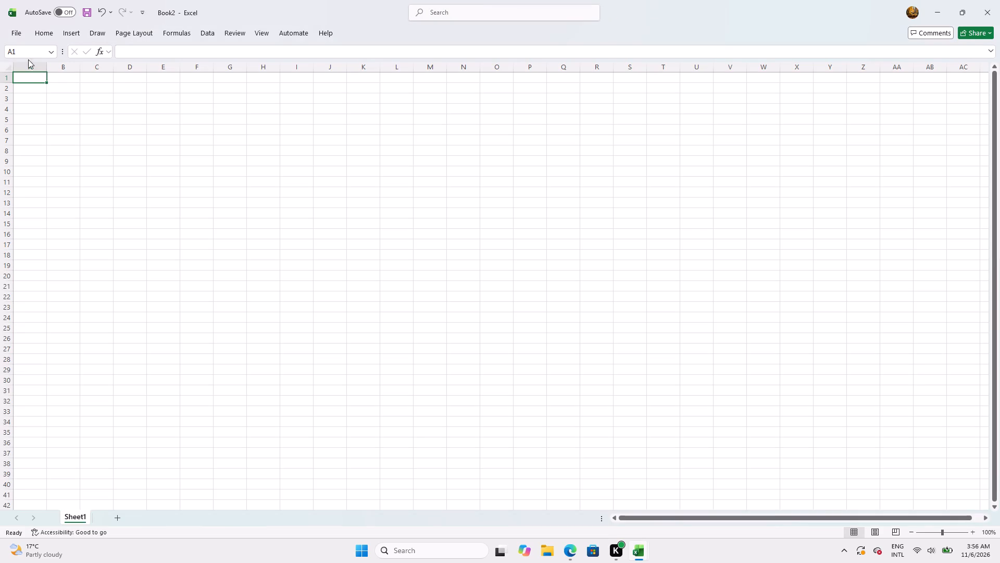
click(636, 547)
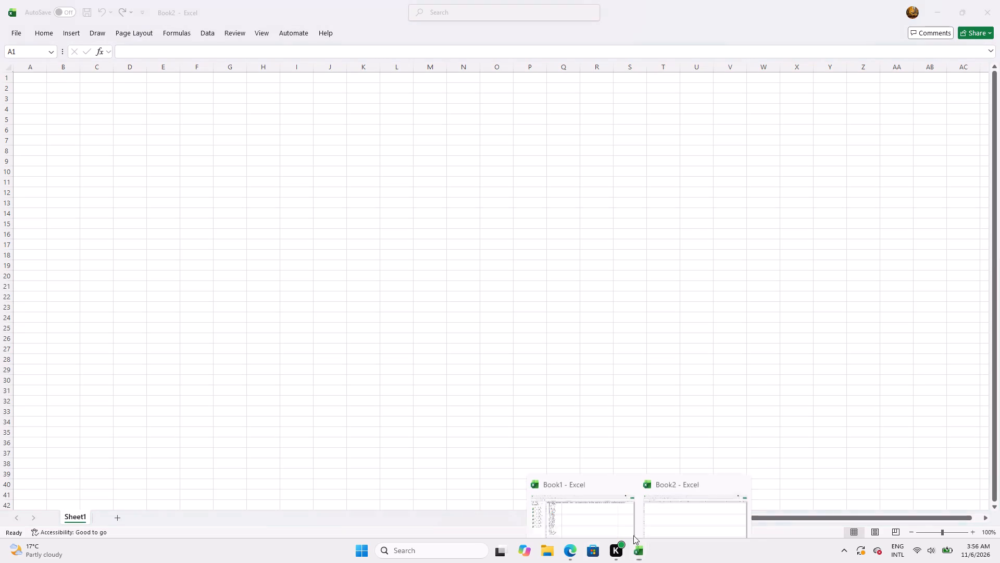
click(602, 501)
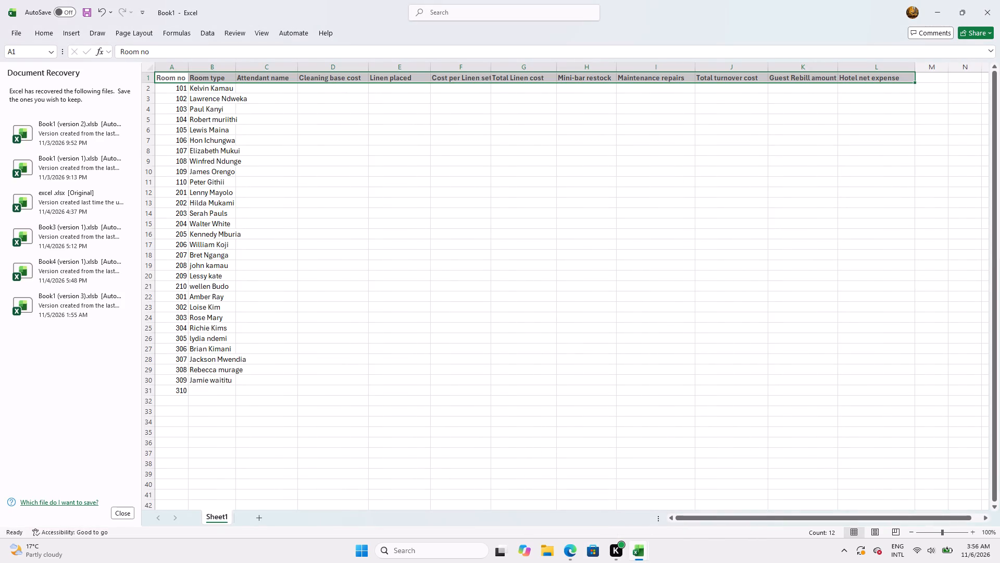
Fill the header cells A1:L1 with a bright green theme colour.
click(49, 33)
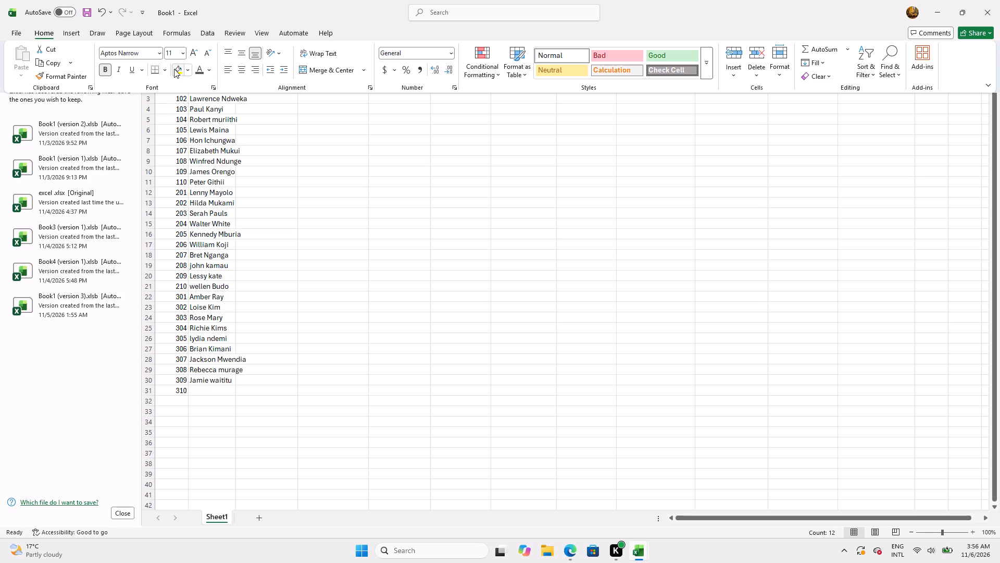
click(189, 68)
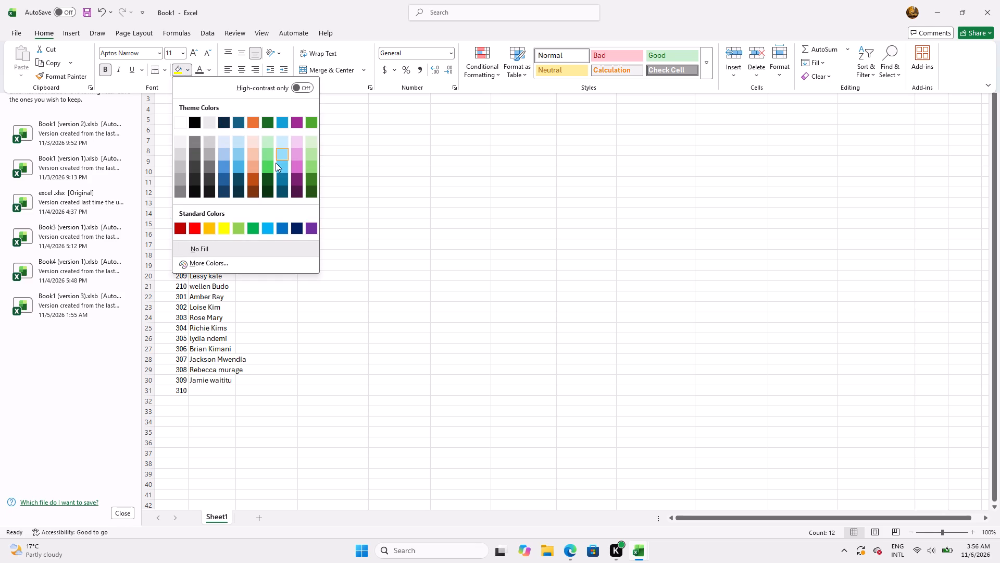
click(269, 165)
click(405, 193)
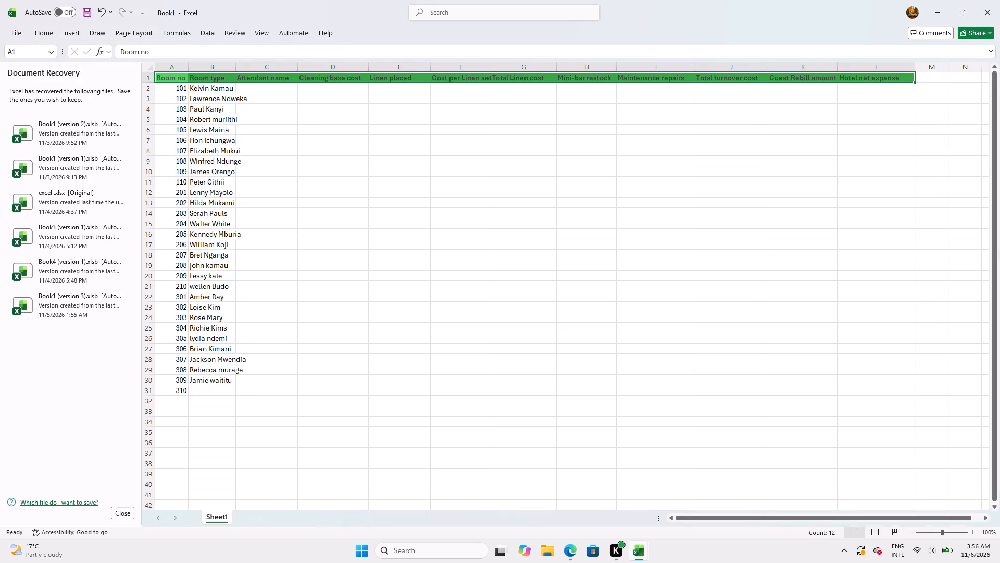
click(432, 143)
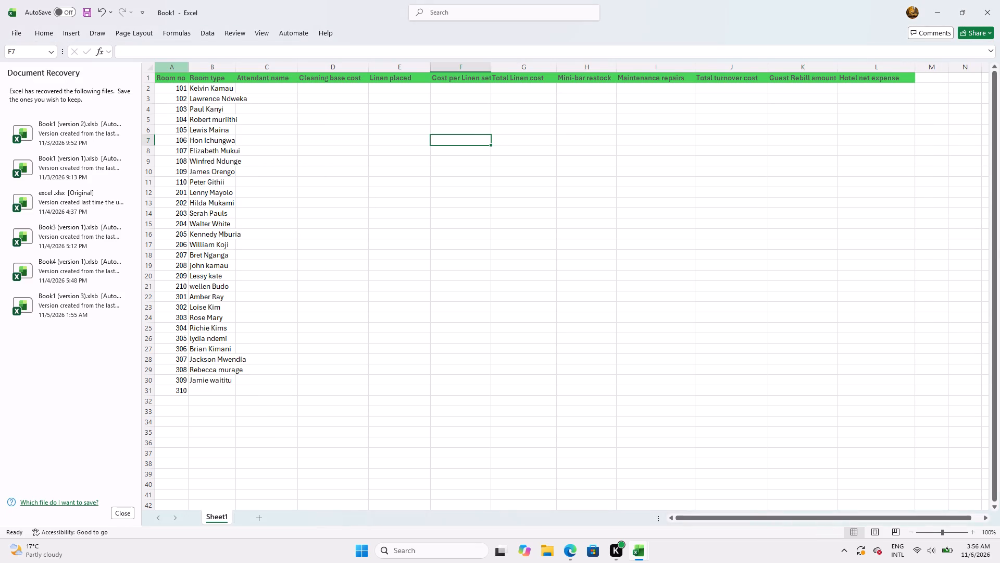
Select the row 1 header cells A1:L1.
drag(163, 81, 784, 51)
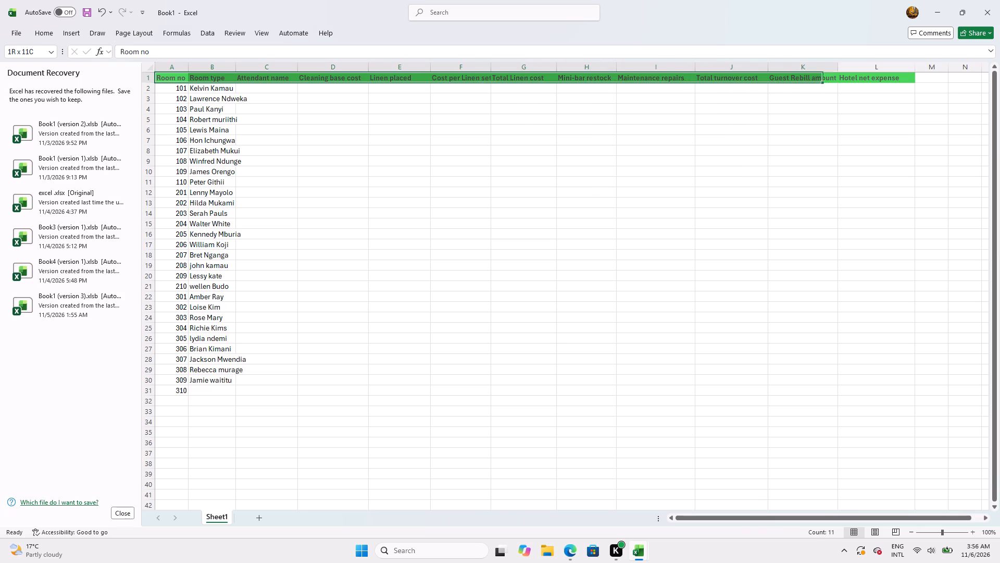
drag(784, 51, 882, 57)
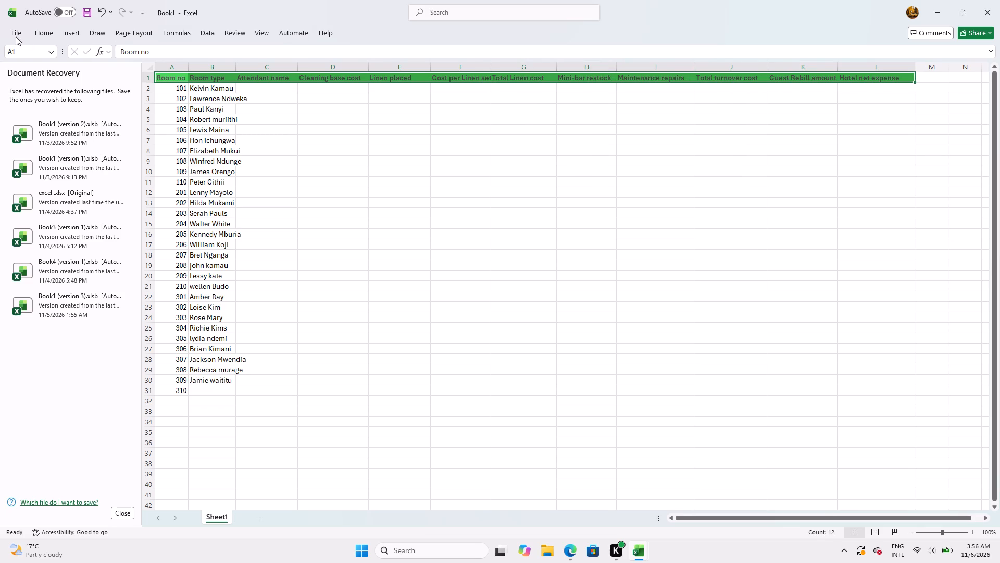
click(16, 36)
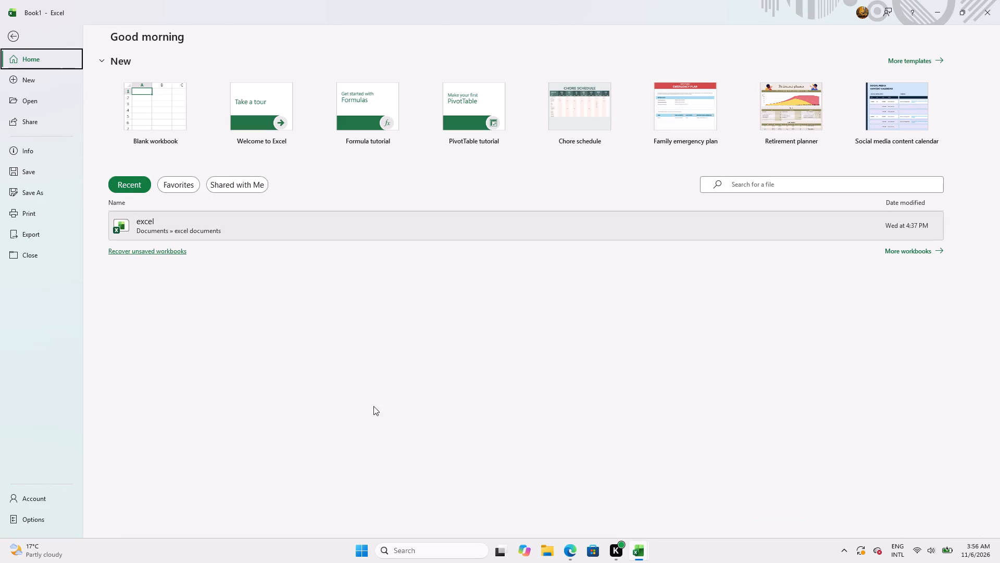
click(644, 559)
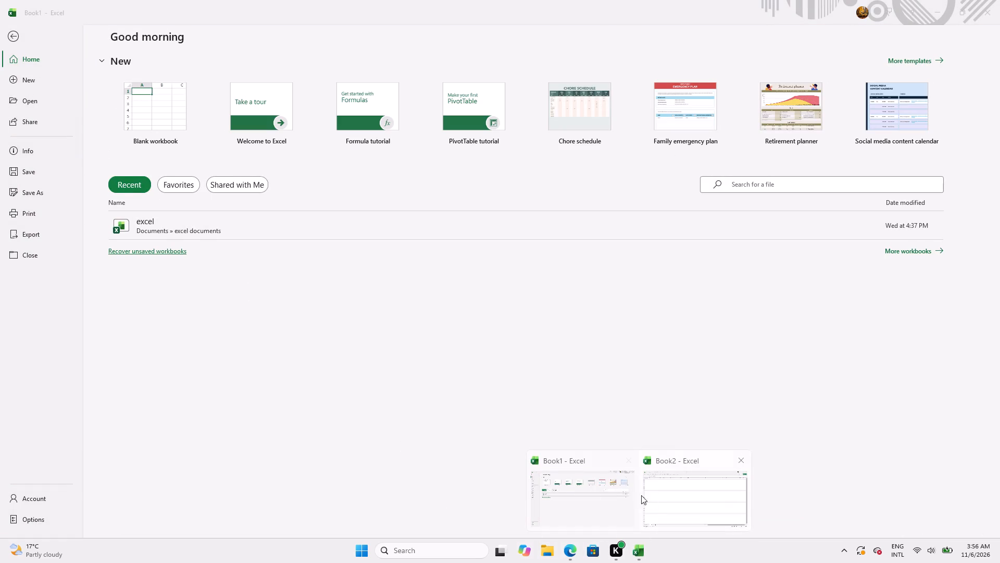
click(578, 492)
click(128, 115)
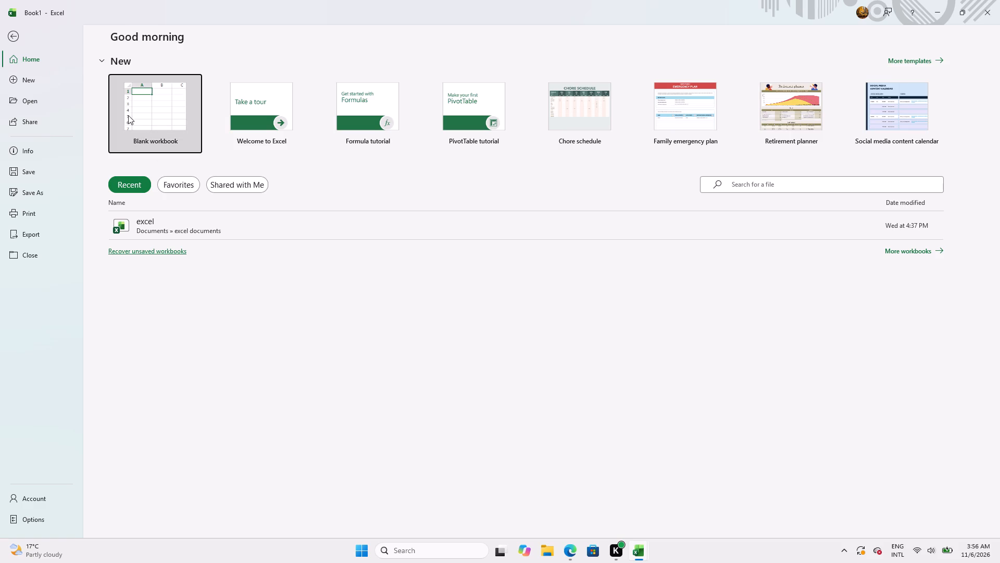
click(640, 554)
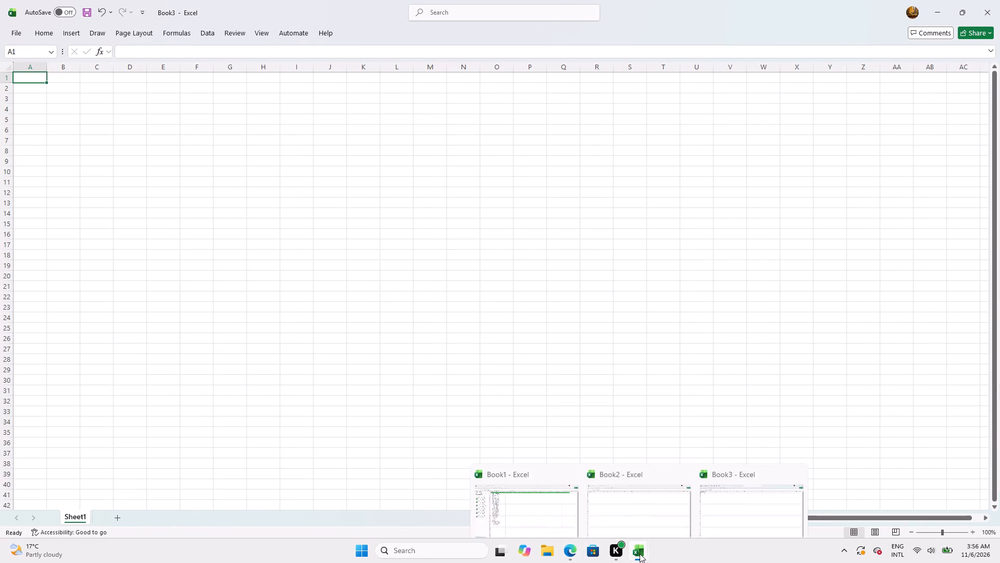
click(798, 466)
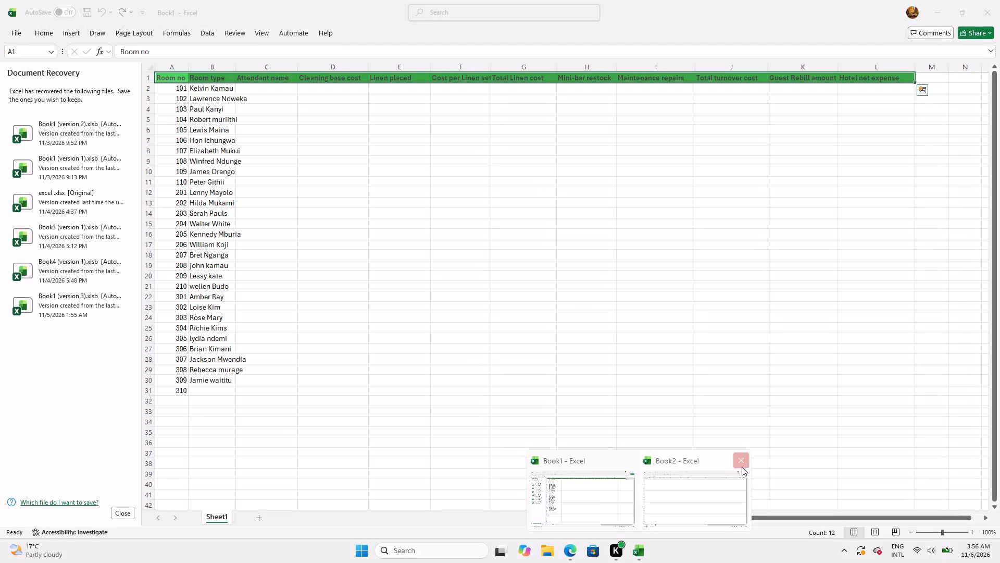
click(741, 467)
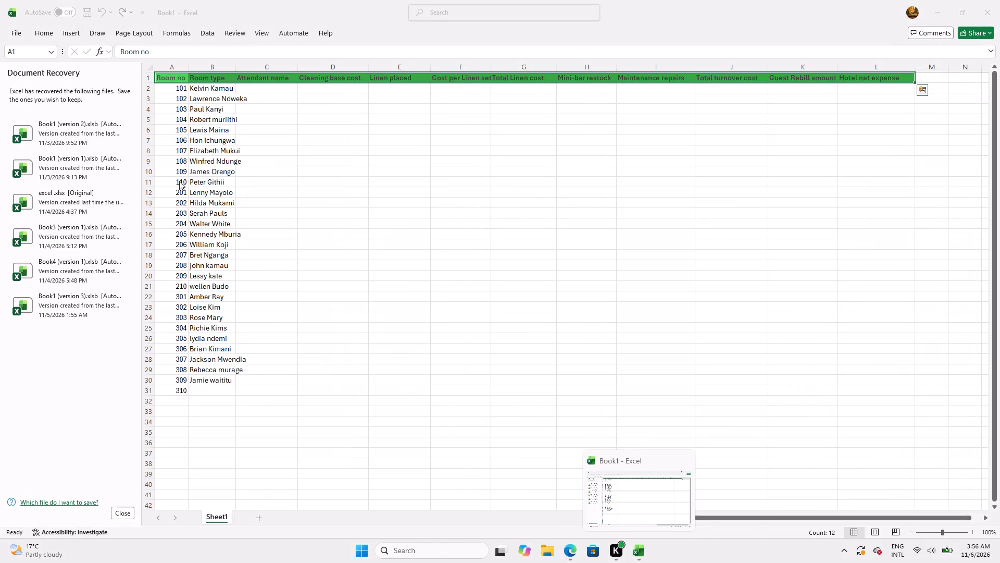
Fill the selected header cells A1:L1 with a medium blue theme colour.
click(40, 35)
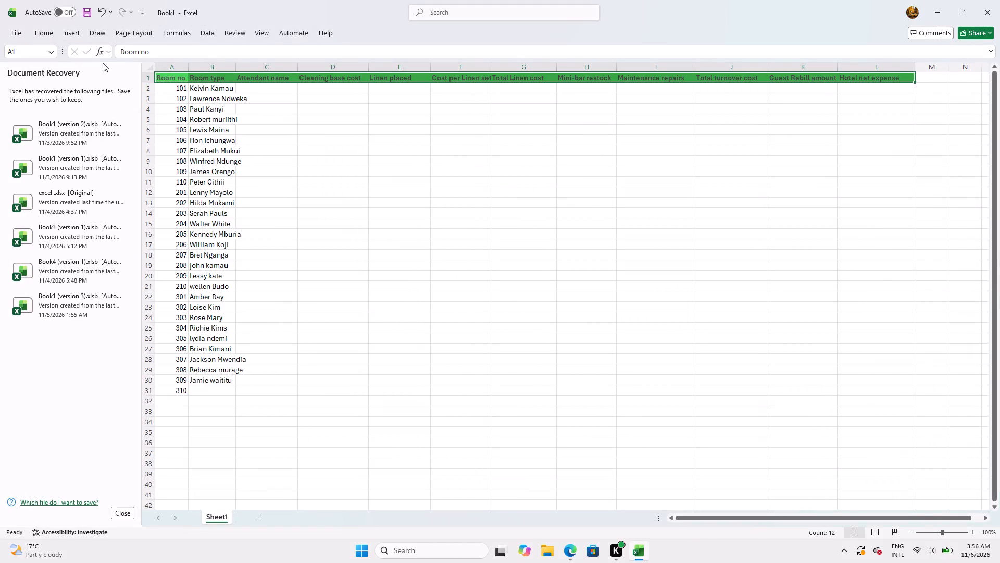
click(45, 34)
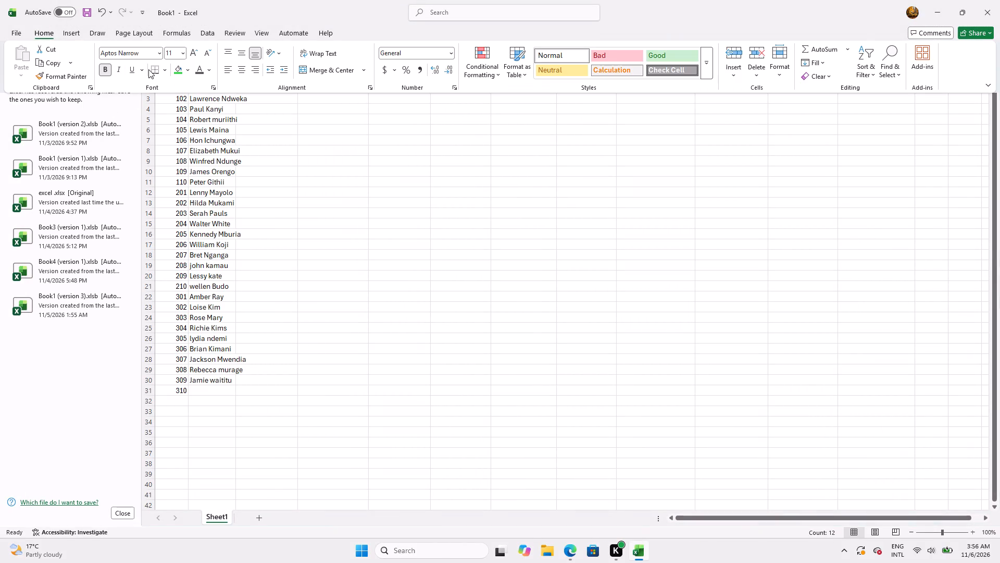
click(185, 69)
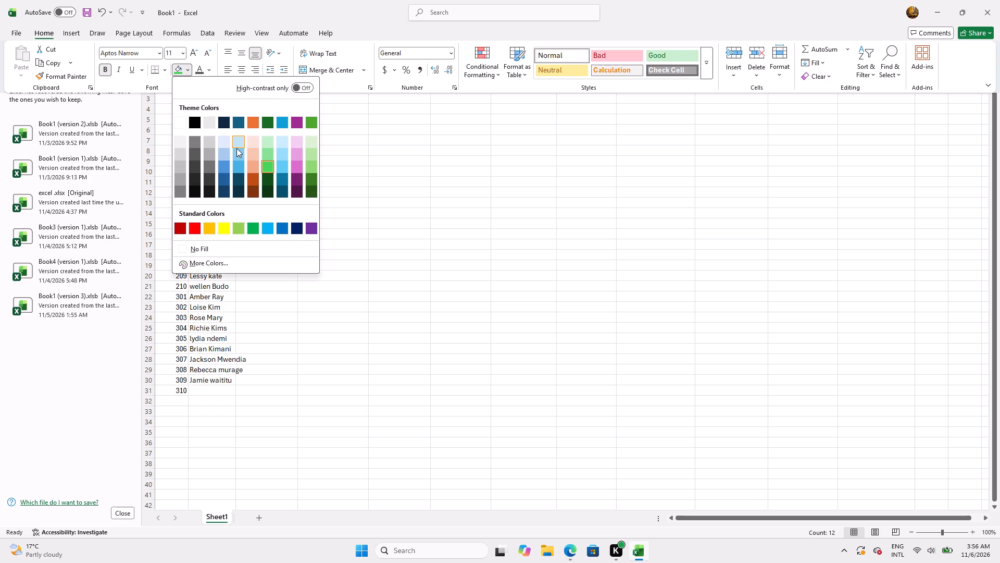
click(239, 163)
scroll(372, 157, up, 5)
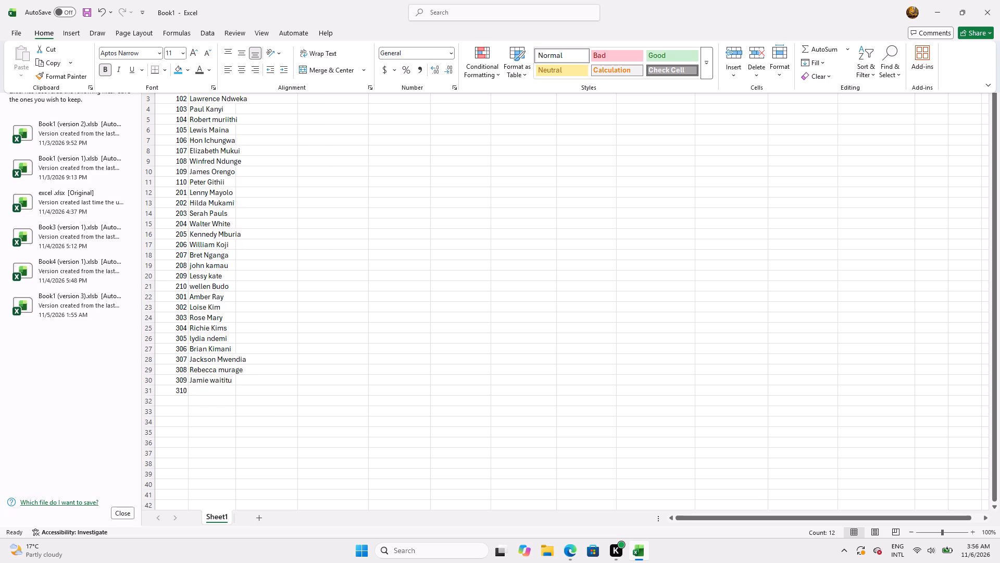
click(364, 150)
scroll(364, 150, up, 4)
click(499, 170)
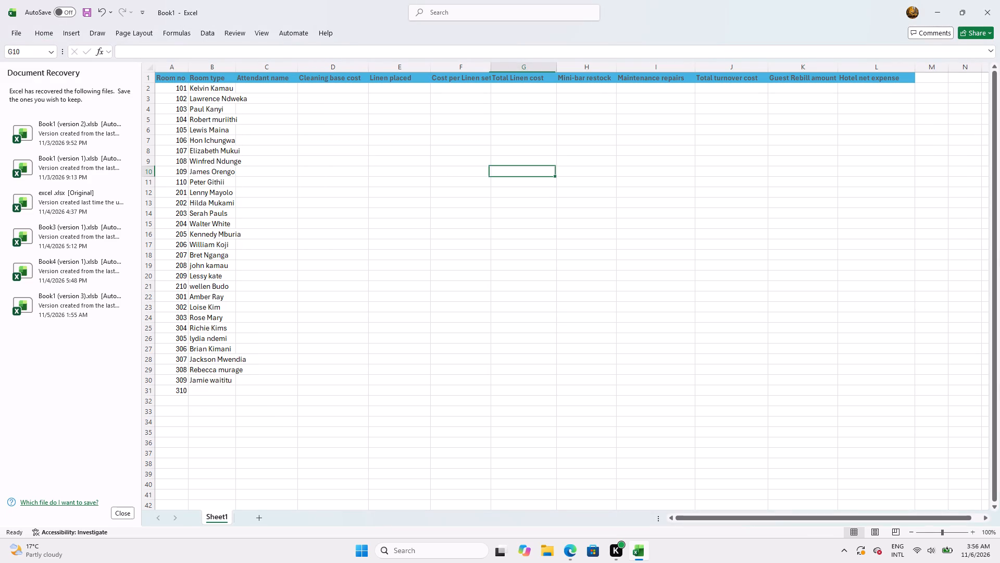
Fill the name cells B2:B30 with a light orange theme colour.
drag(218, 88, 208, 120)
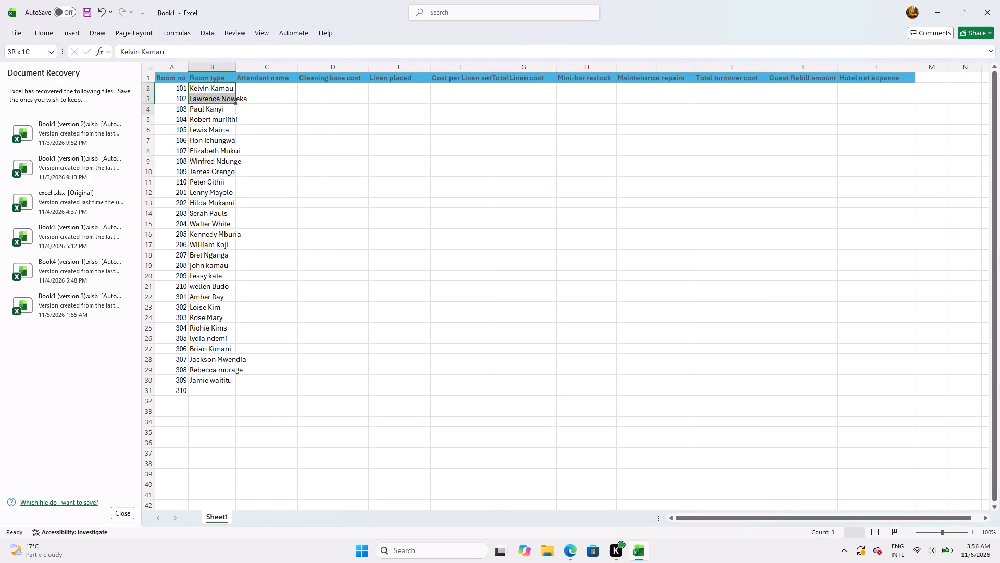
drag(208, 120, 223, 381)
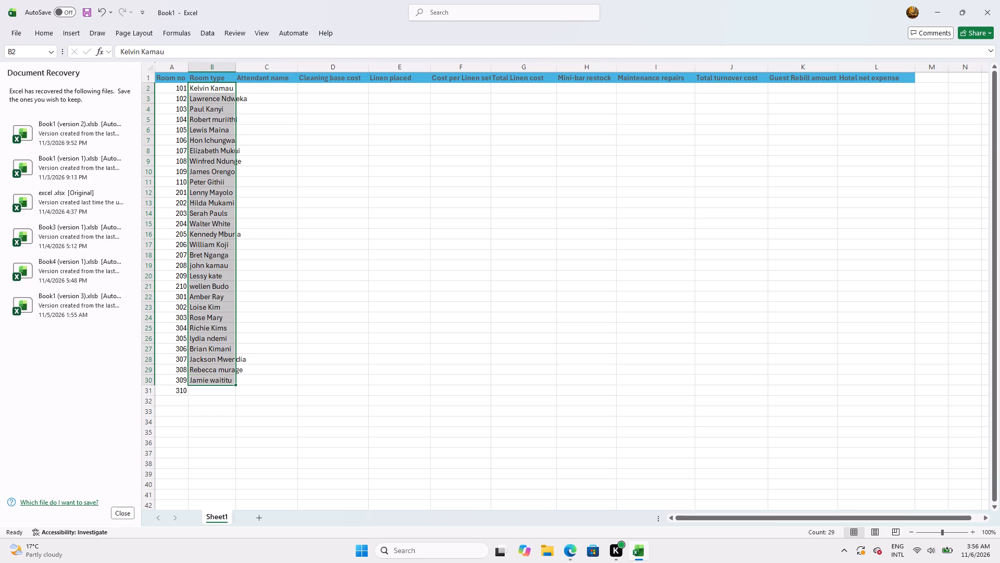
click(42, 33)
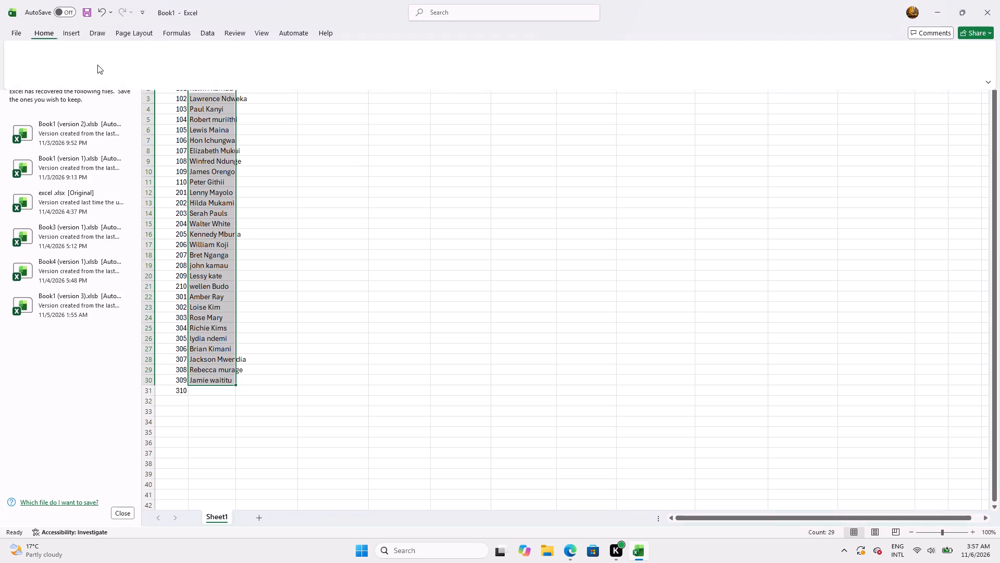
click(187, 69)
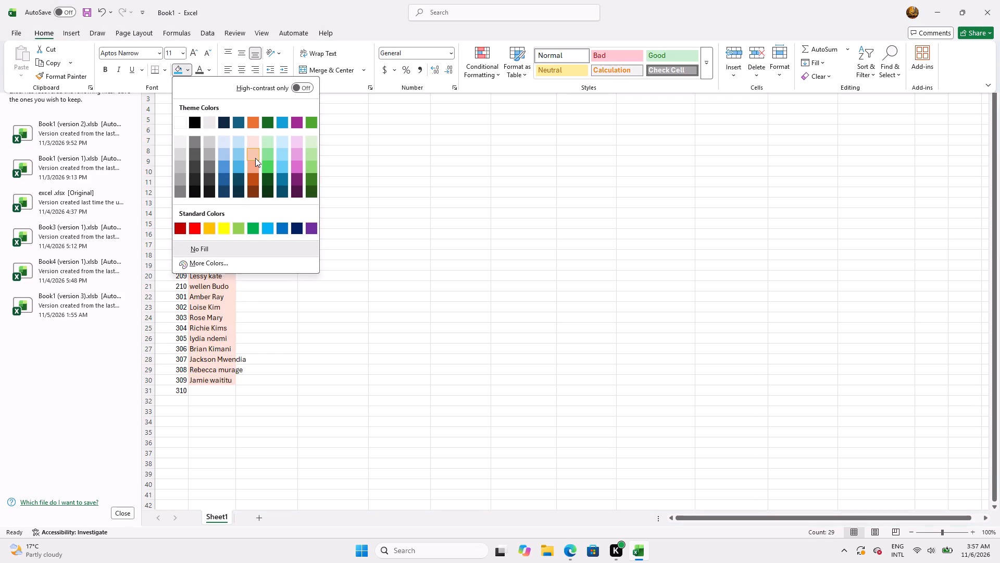
click(249, 164)
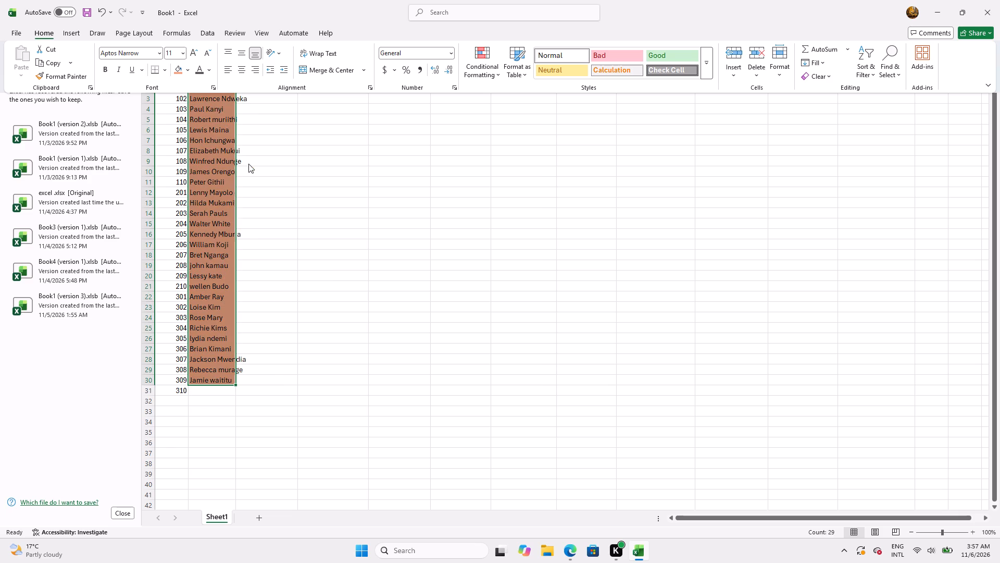
scroll(276, 241, up, 5)
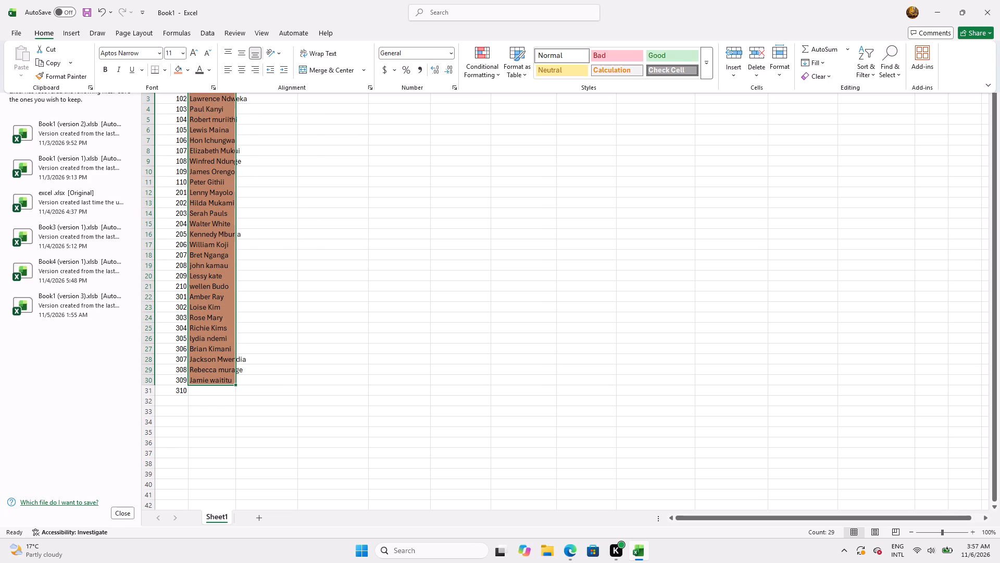
click(432, 254)
scroll(323, 217, up, 4)
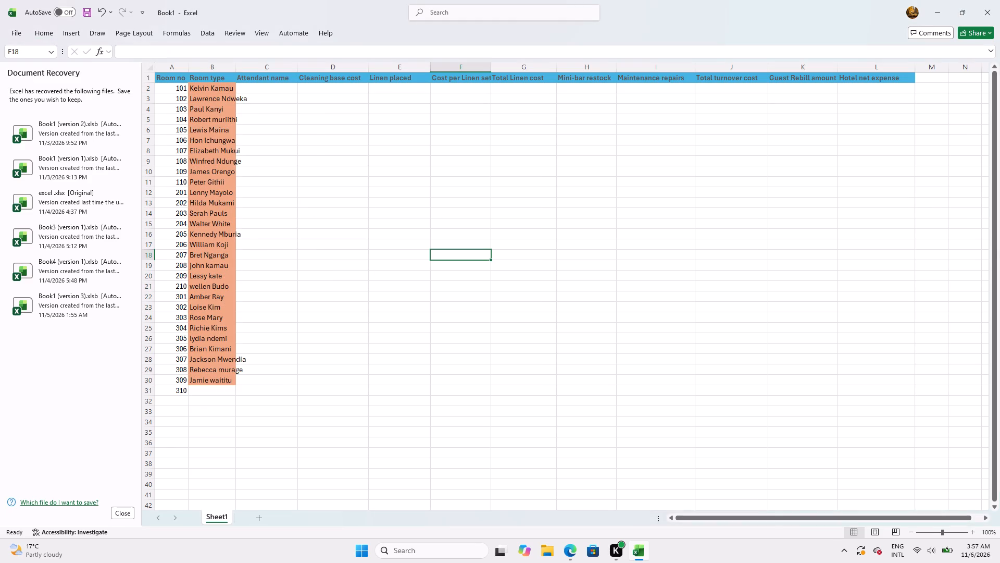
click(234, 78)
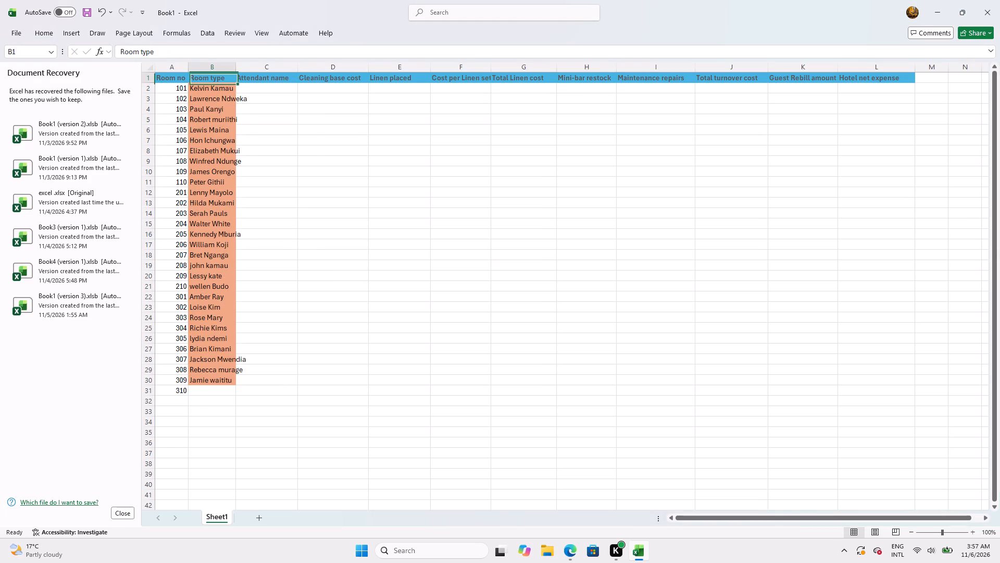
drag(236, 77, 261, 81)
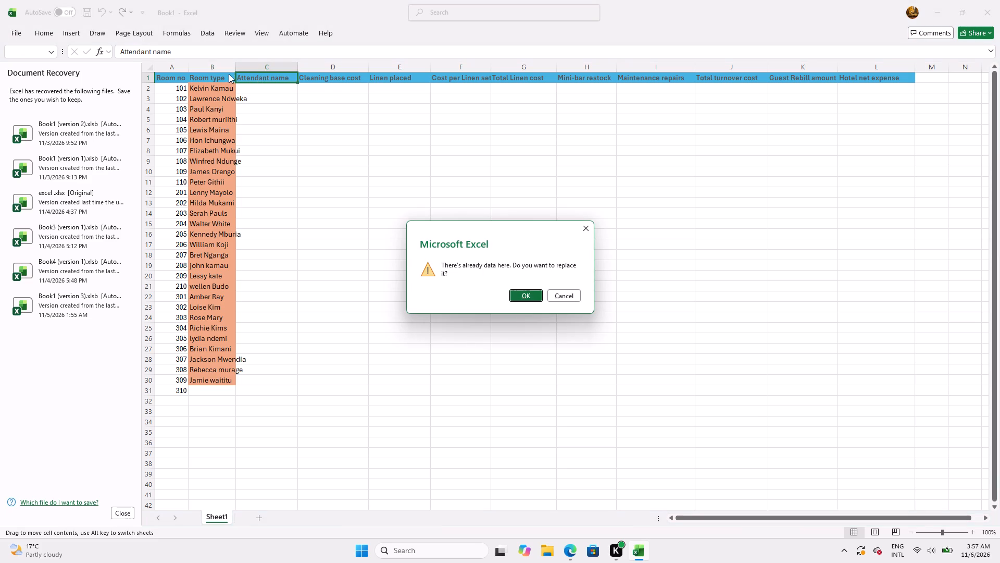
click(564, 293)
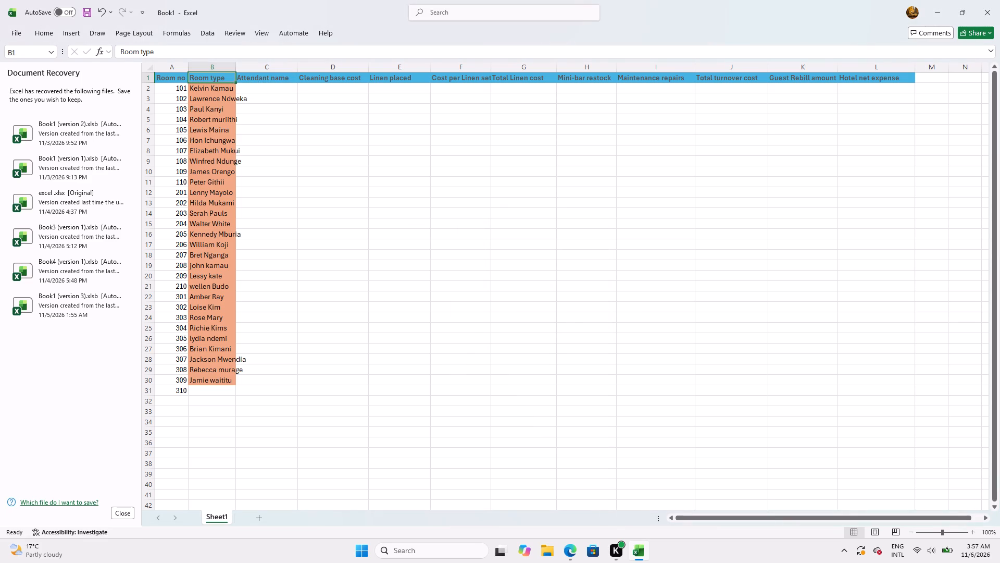
Widen column B so the longest names fit with some room to spare.
drag(236, 68, 247, 68)
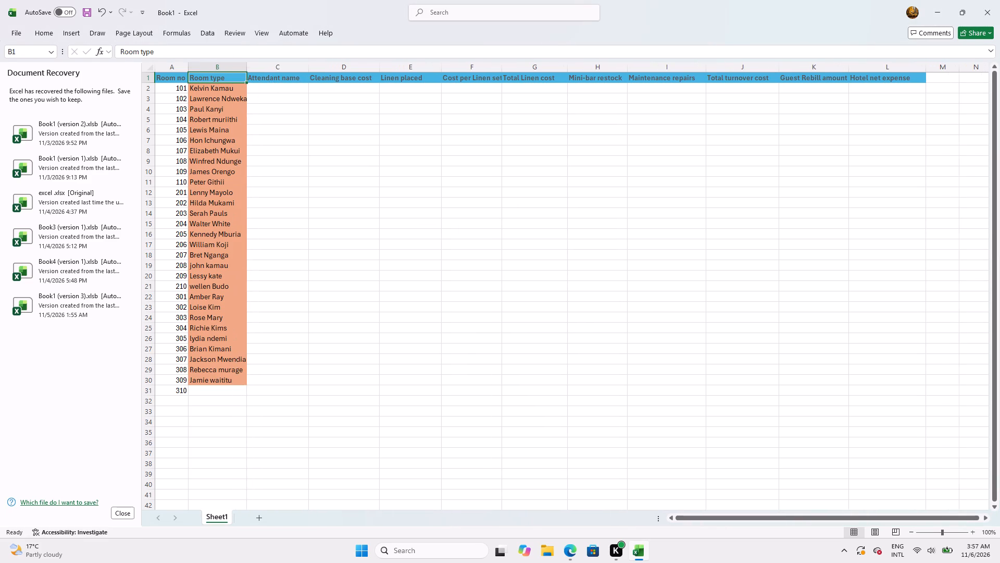
drag(247, 66, 273, 66)
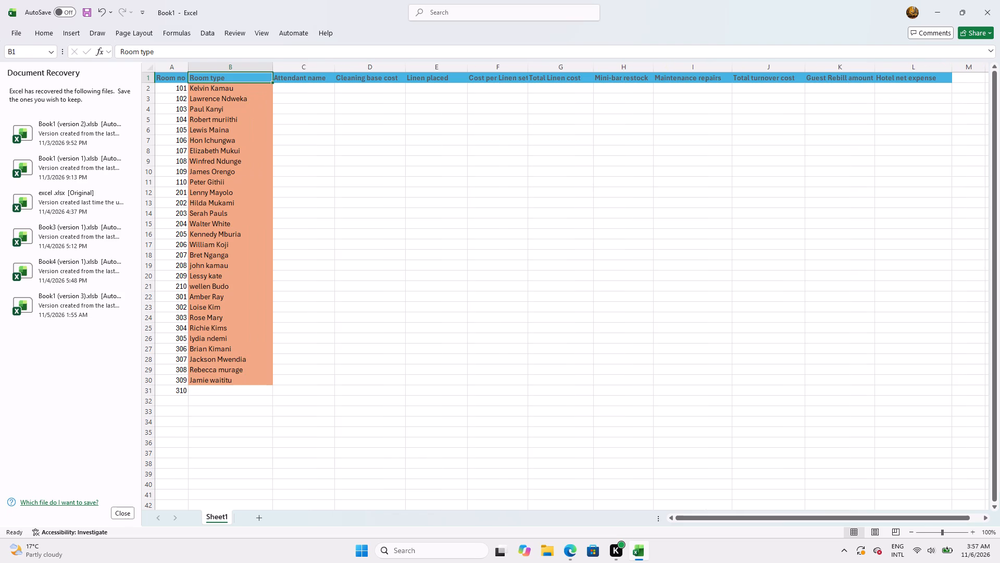
Fill the room number cells A2:A30 with a light blue theme colour.
drag(183, 87, 174, 138)
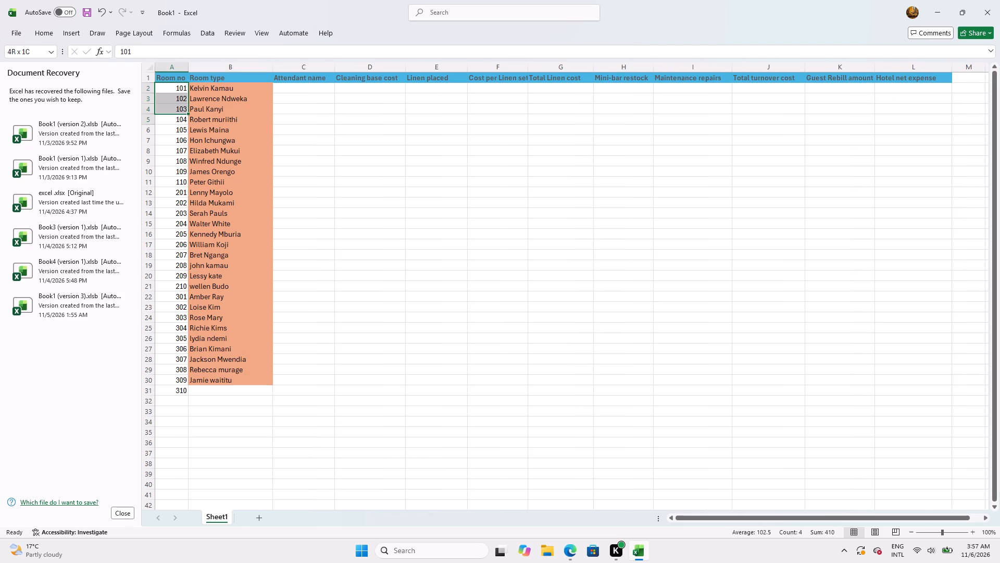
drag(174, 138, 166, 384)
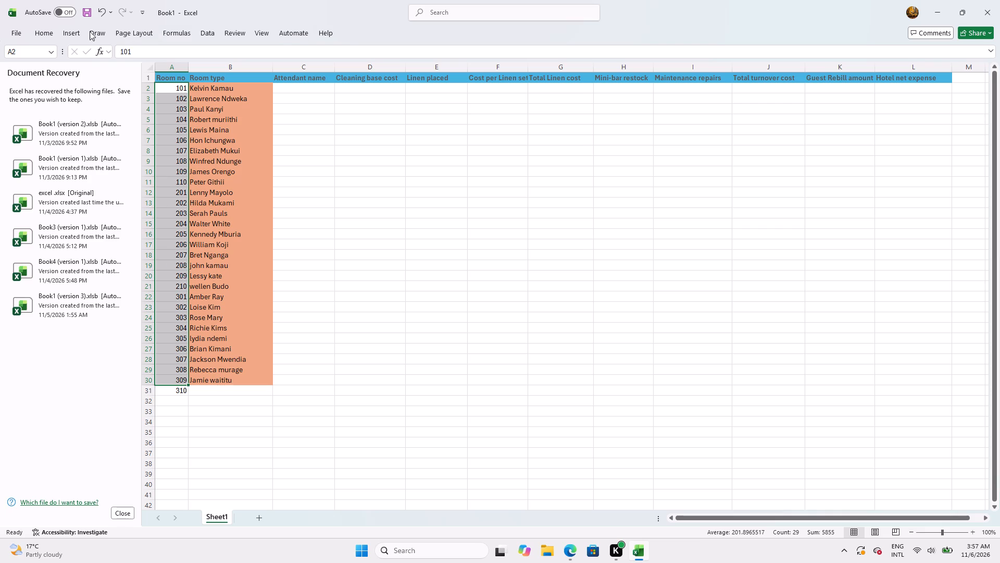
click(47, 39)
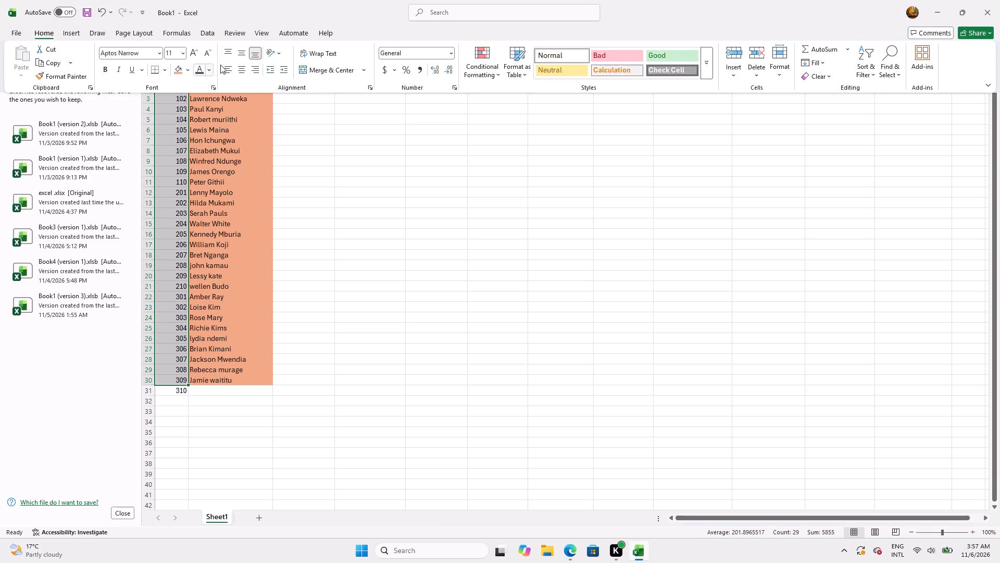
click(187, 70)
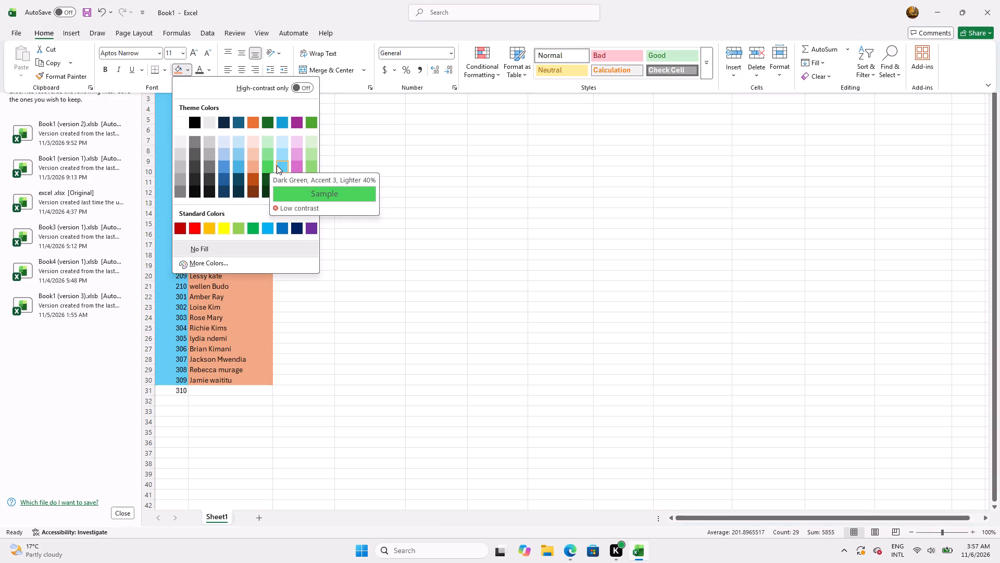
click(278, 166)
scroll(314, 150, up, 5)
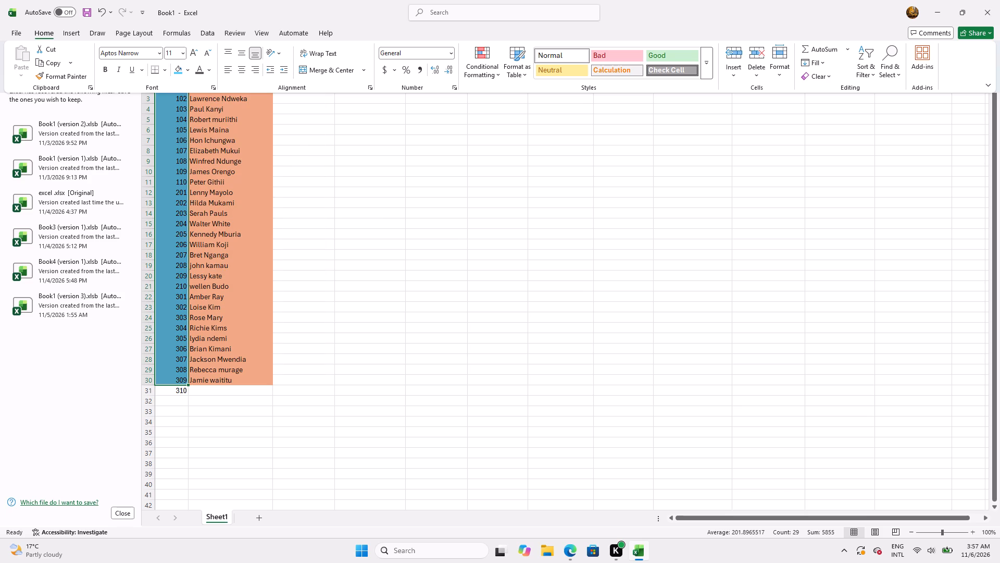
click(413, 201)
scroll(256, 157, up, 3)
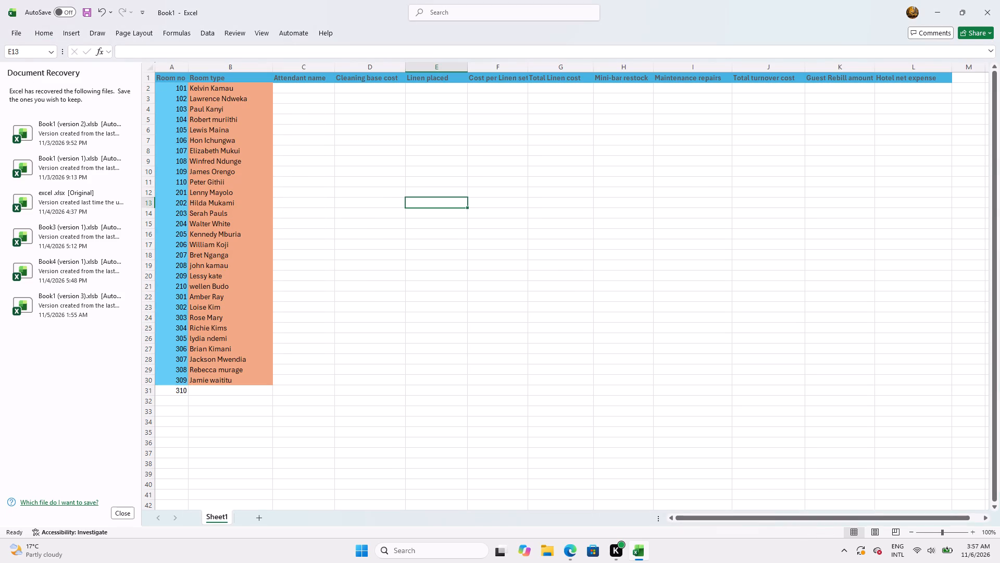
Open the recovered workbooks Book1 (version 1), Book1 (version 2) and excel.xlsx to examine their contents.
click(93, 165)
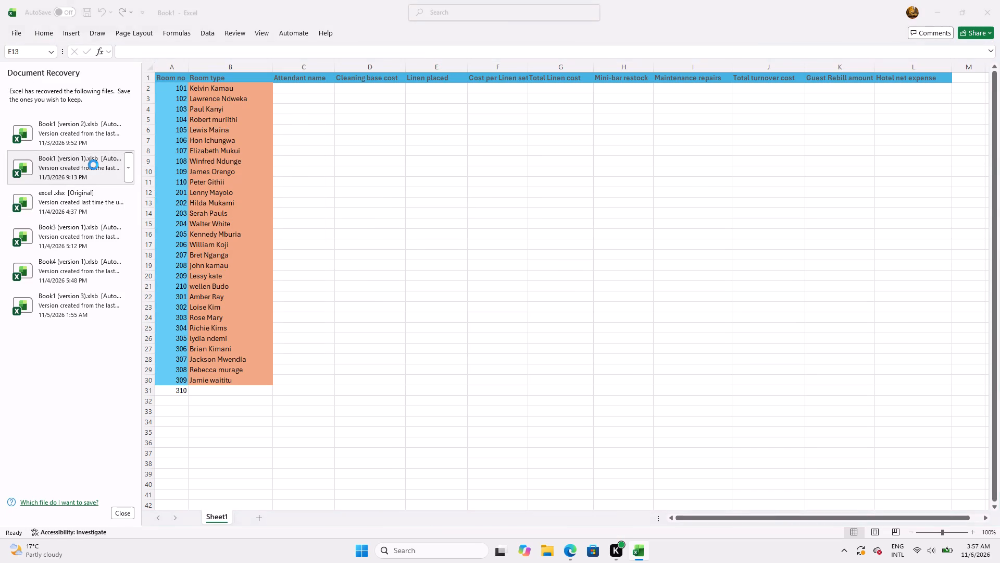
click(80, 127)
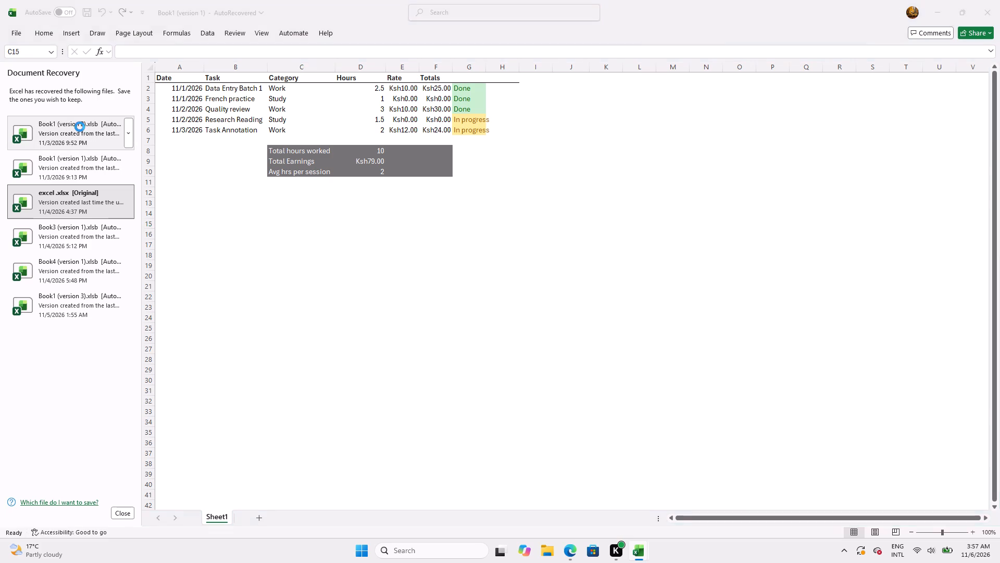
click(77, 168)
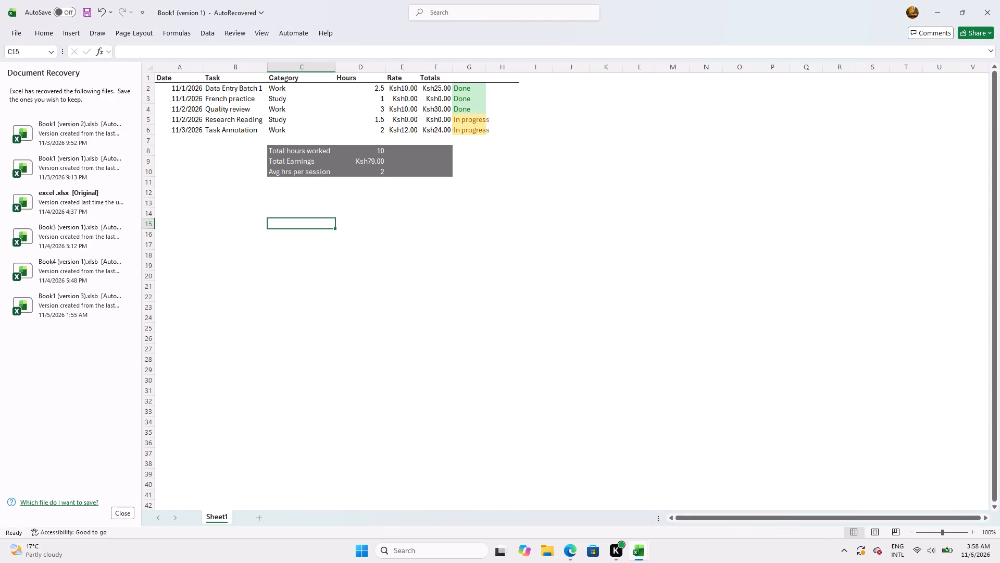
click(51, 166)
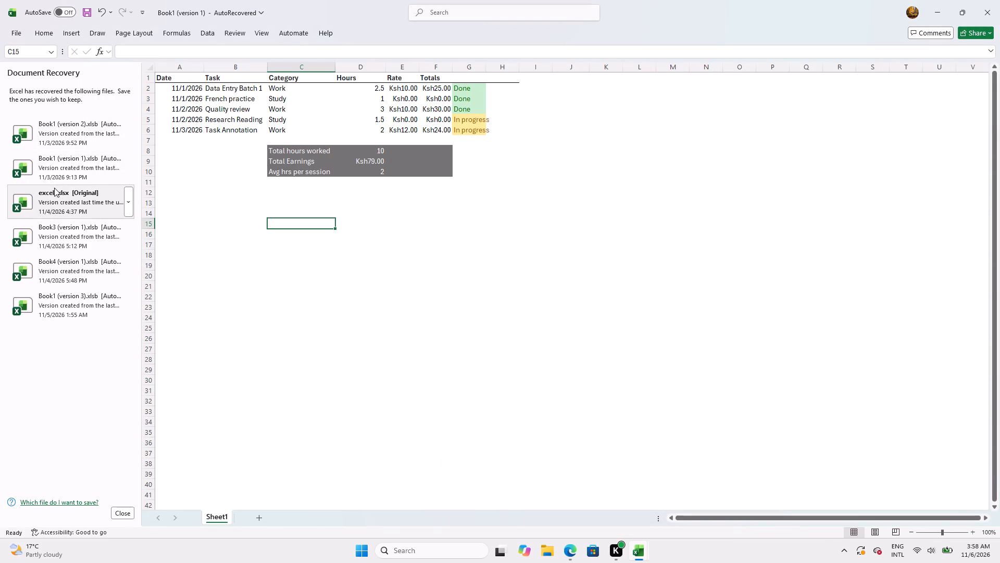
click(56, 194)
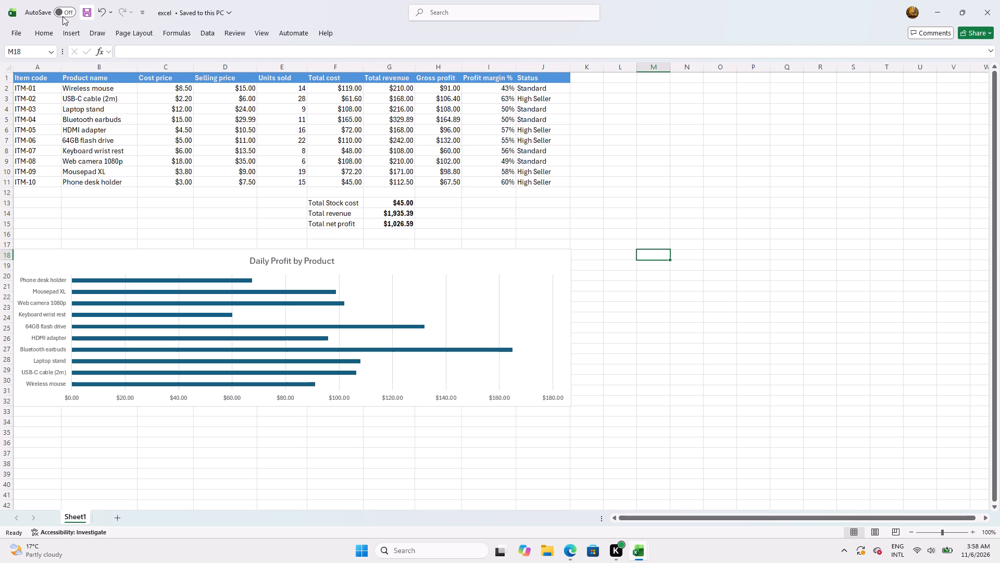
click(737, 247)
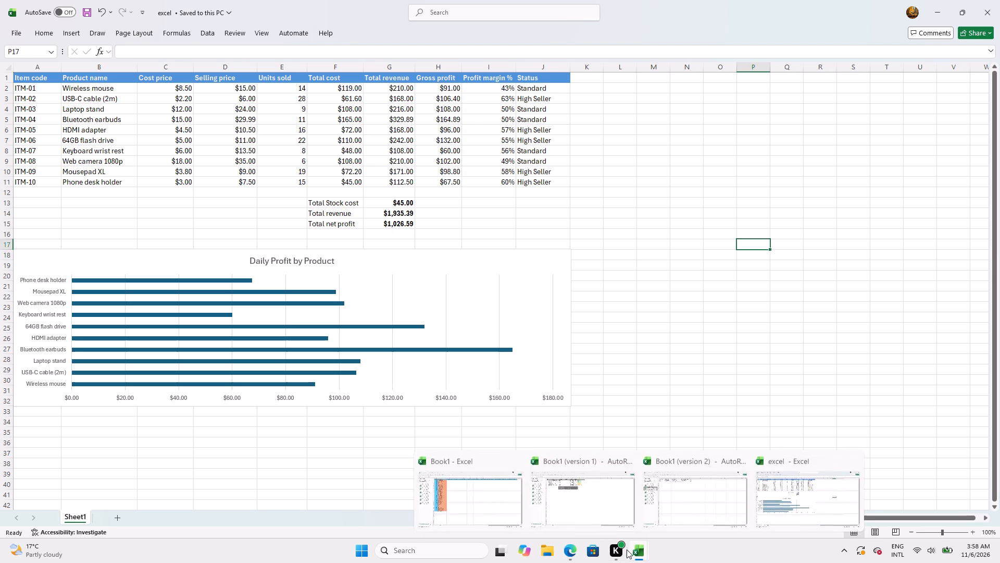
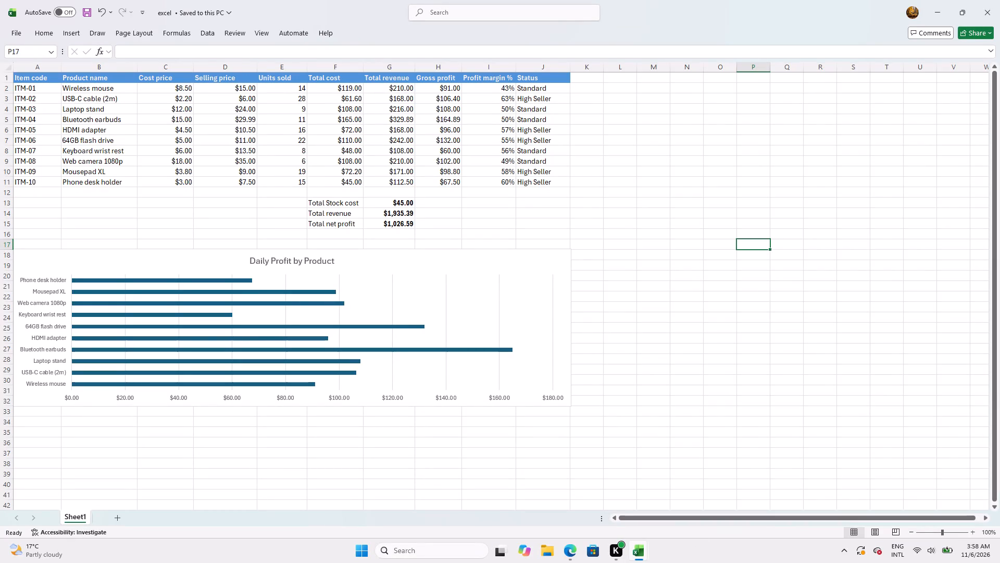
Examine the cell contents and formulas in the product table, from the product names across to the Status column.
click(78, 103)
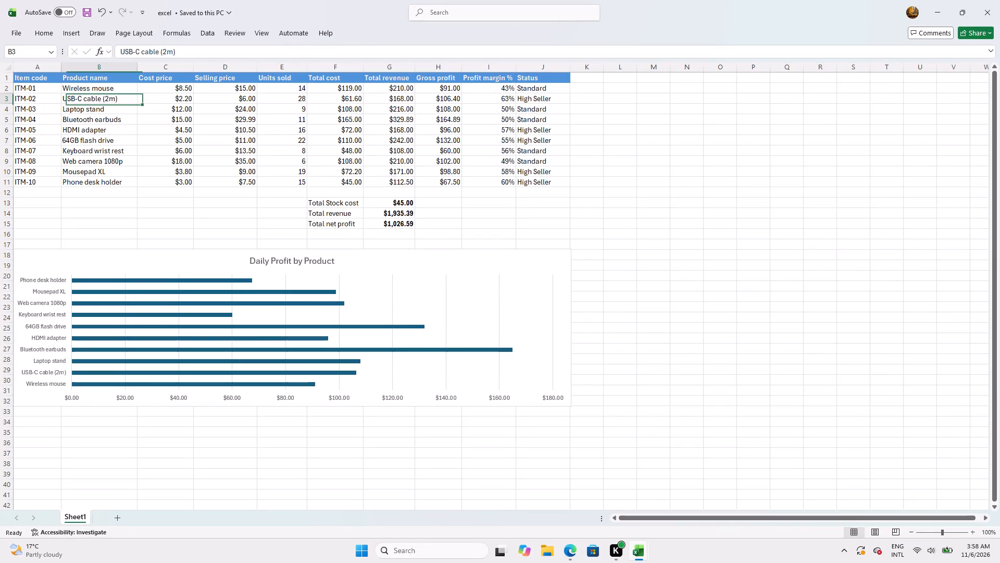
click(126, 110)
click(121, 140)
click(110, 160)
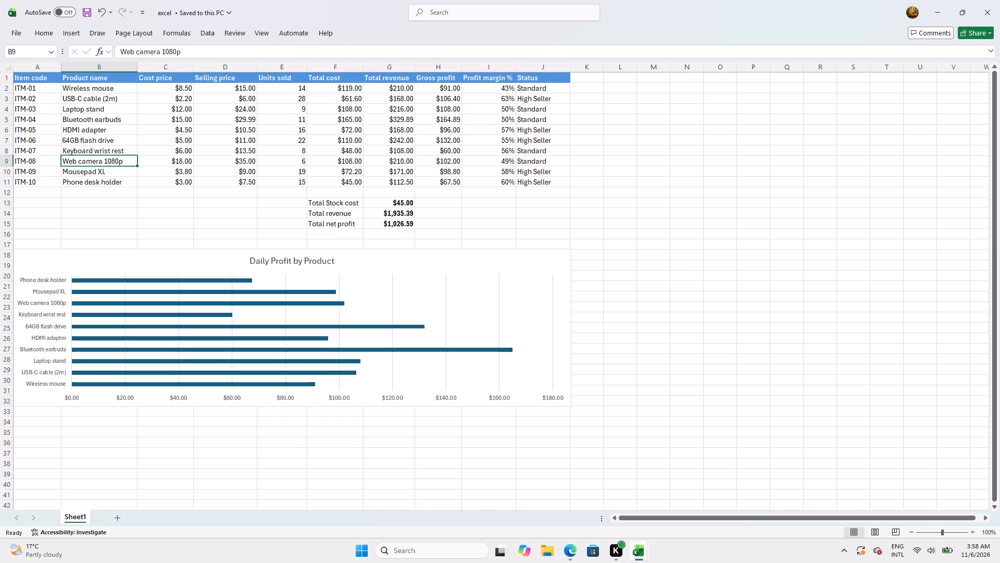
click(113, 176)
click(99, 123)
click(98, 100)
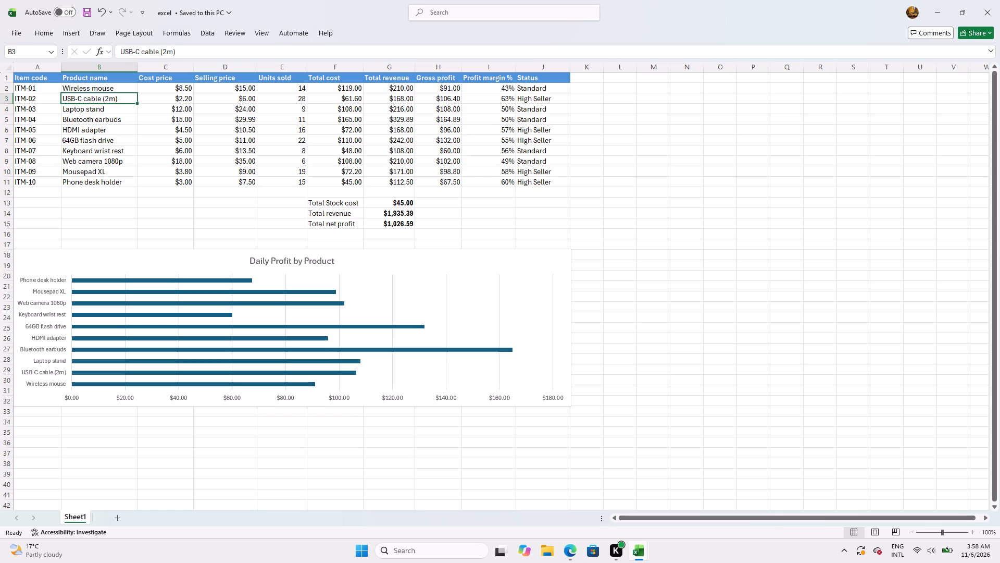
click(272, 130)
click(332, 147)
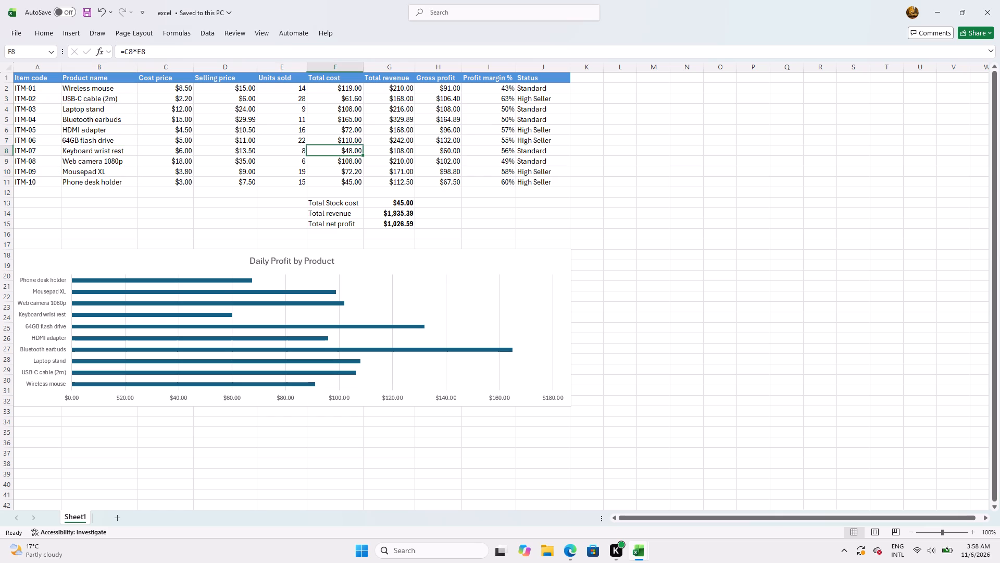
click(366, 121)
click(414, 146)
click(466, 157)
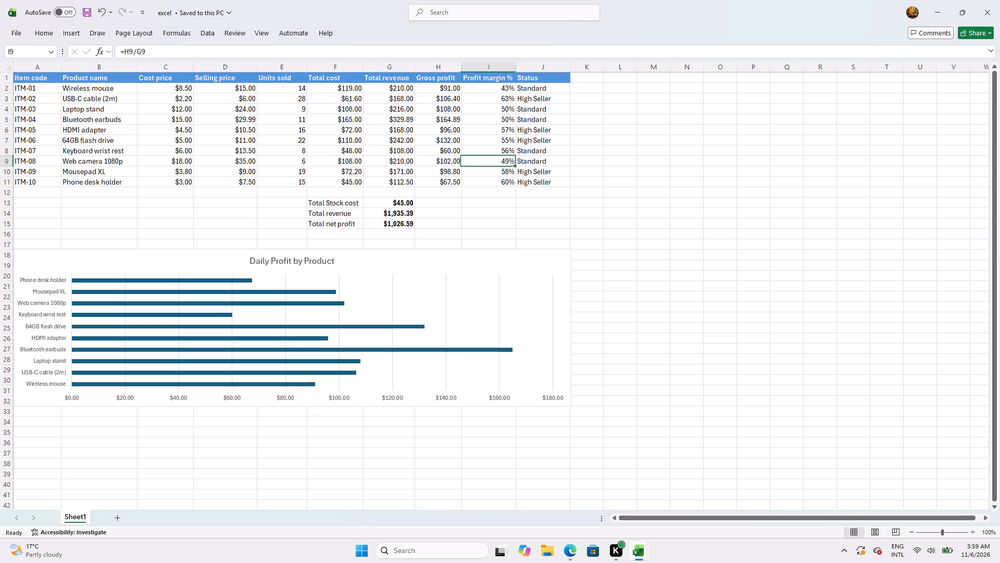
click(523, 130)
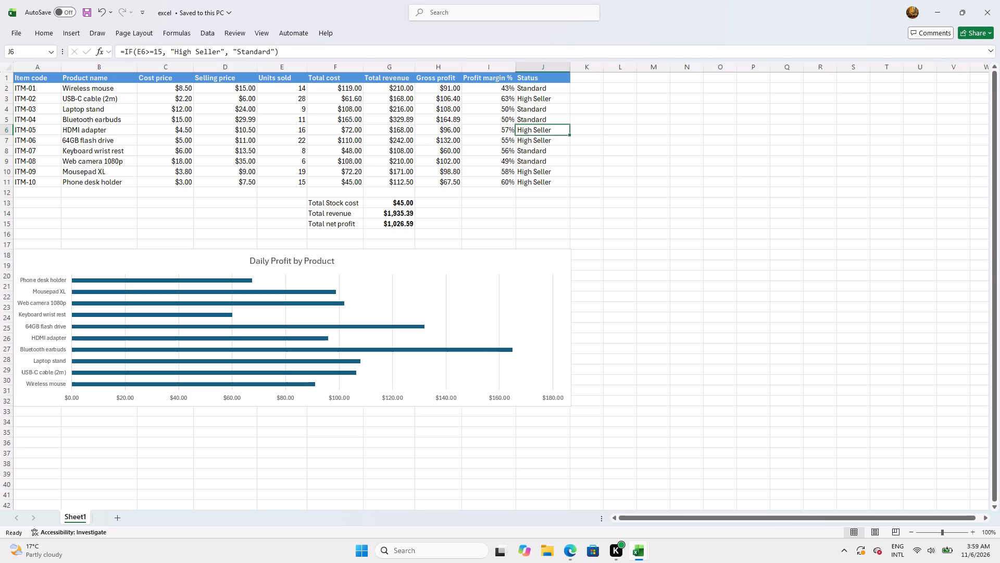
Fill the summary label cells F13:F15, Total Stock cost through Total net profit, with a medium plum theme colour.
drag(341, 202, 340, 228)
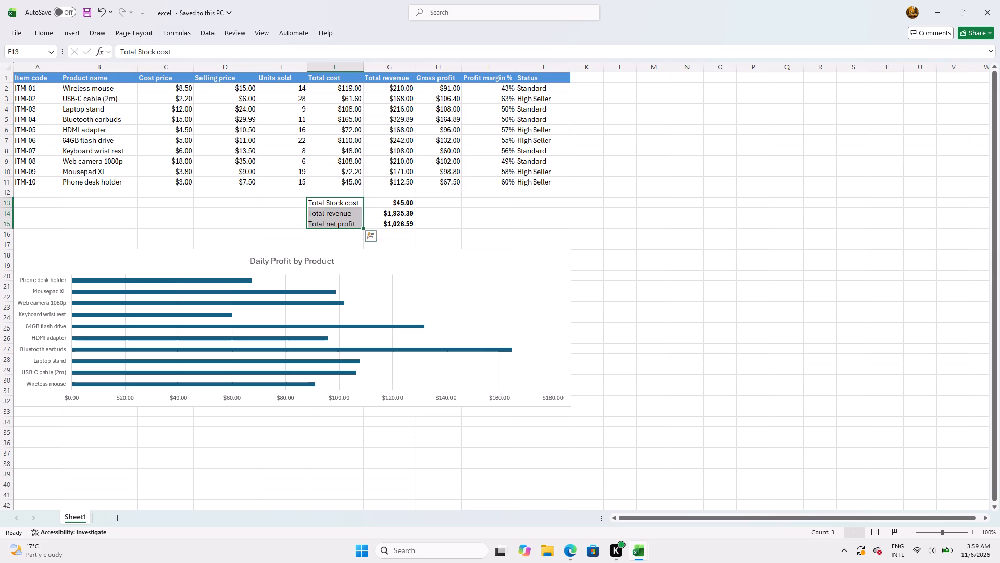
click(49, 32)
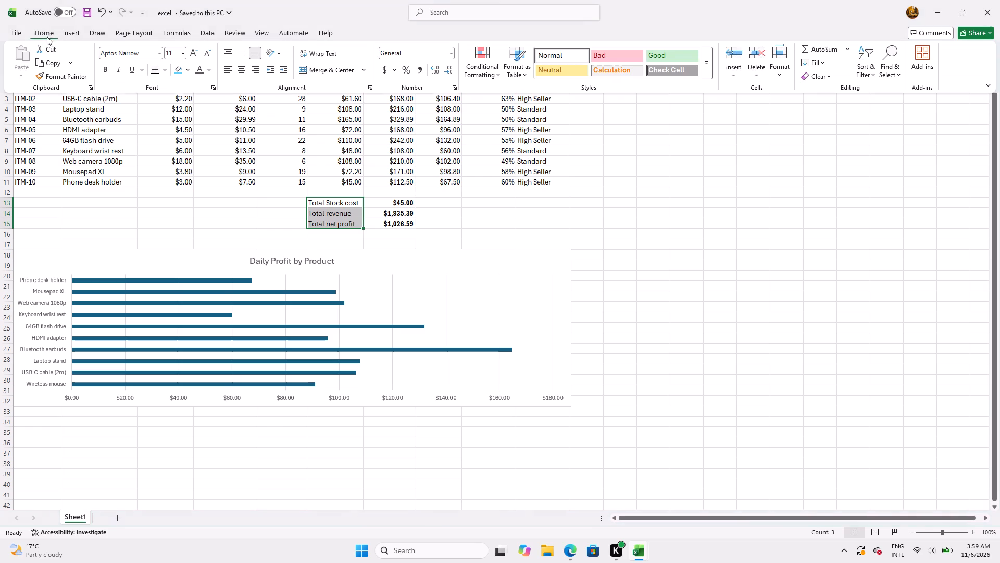
click(187, 68)
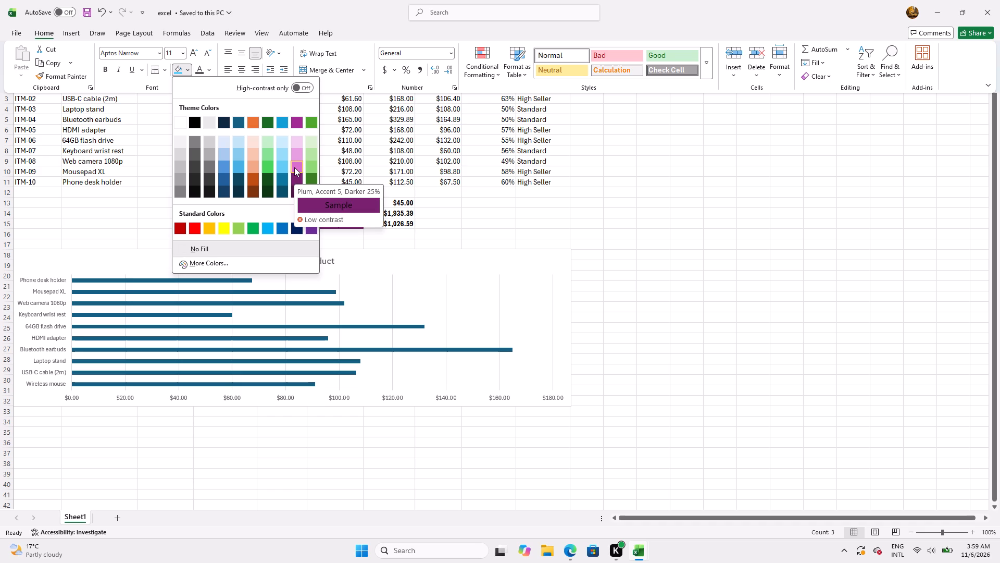
click(294, 167)
click(521, 217)
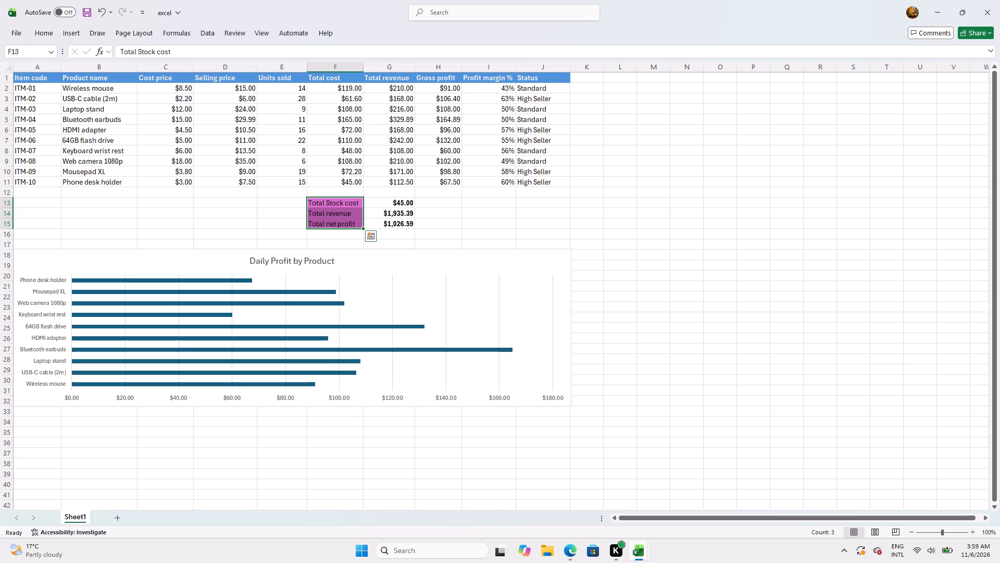
click(216, 210)
click(527, 231)
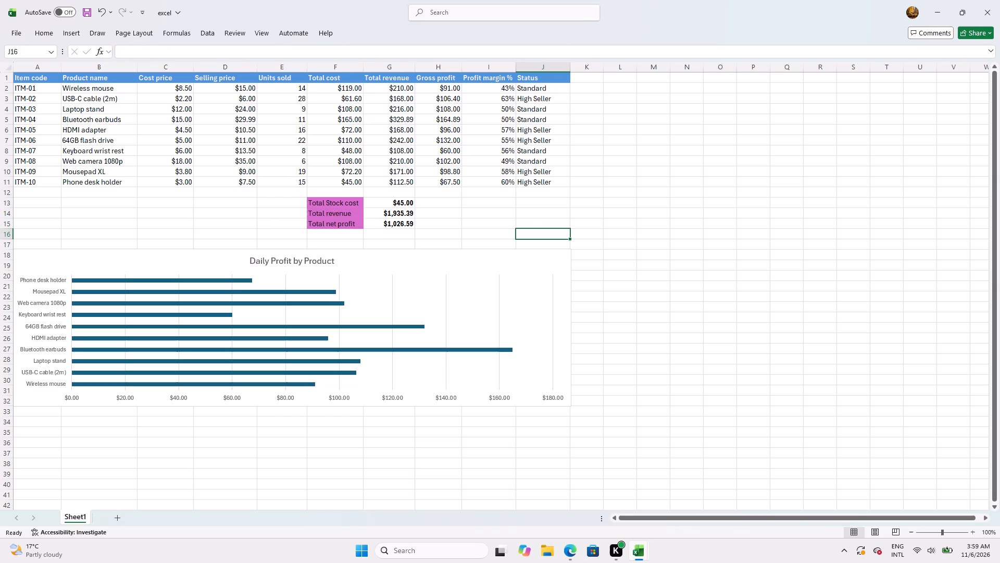
Fill the Status column cells J1:J11, including the header, with a light blue theme colour.
drag(542, 81, 559, 181)
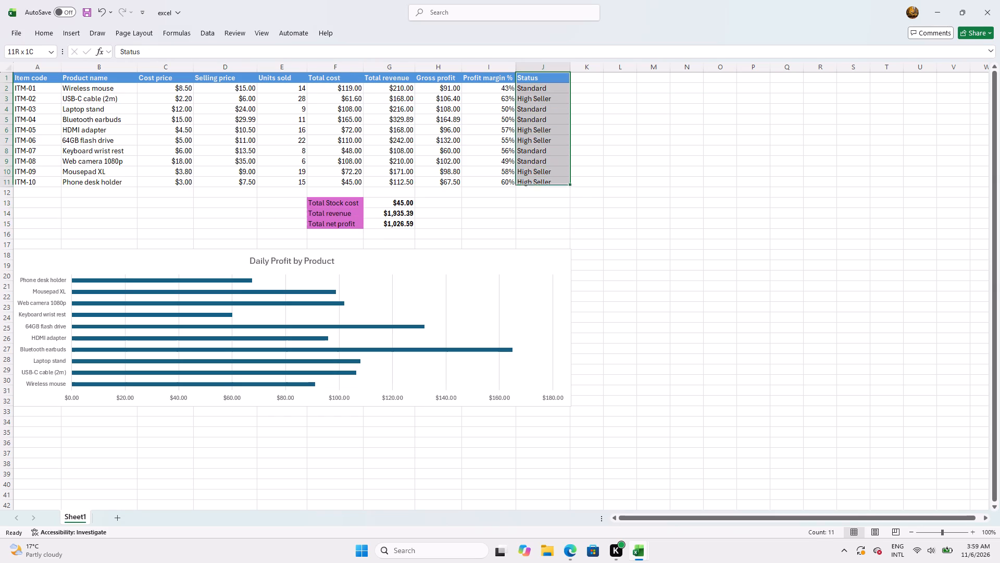
drag(559, 181, 559, 184)
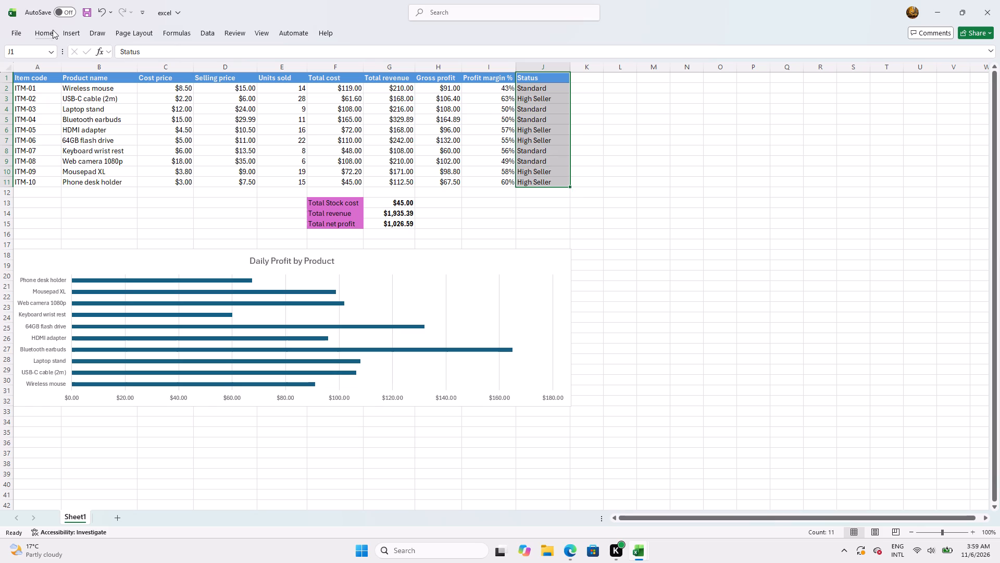
click(49, 34)
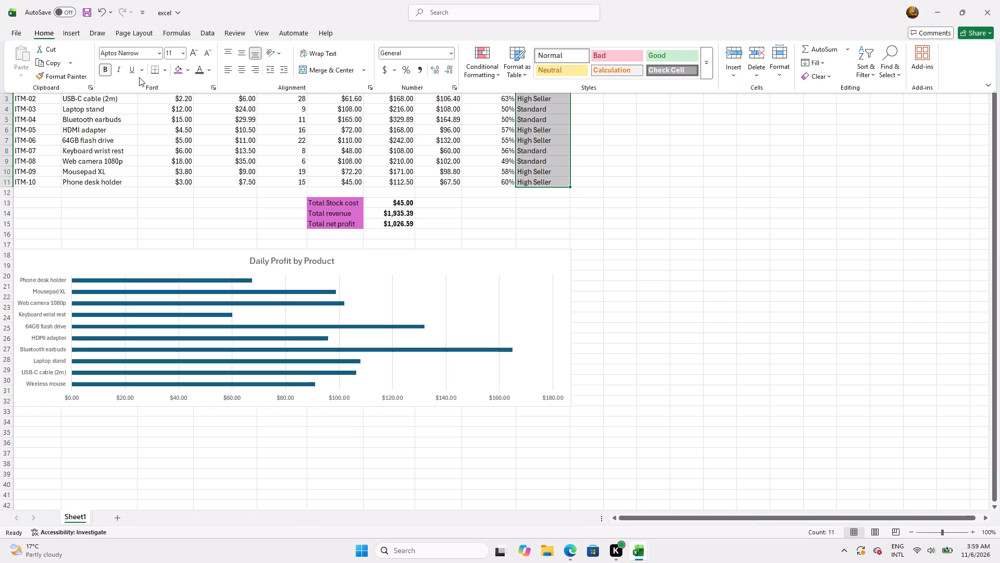
click(213, 69)
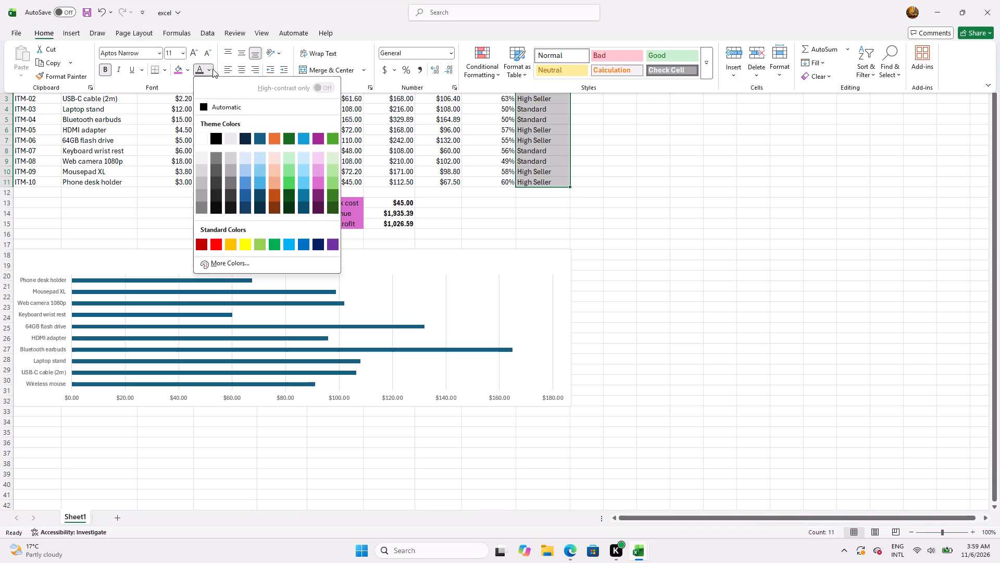
click(188, 66)
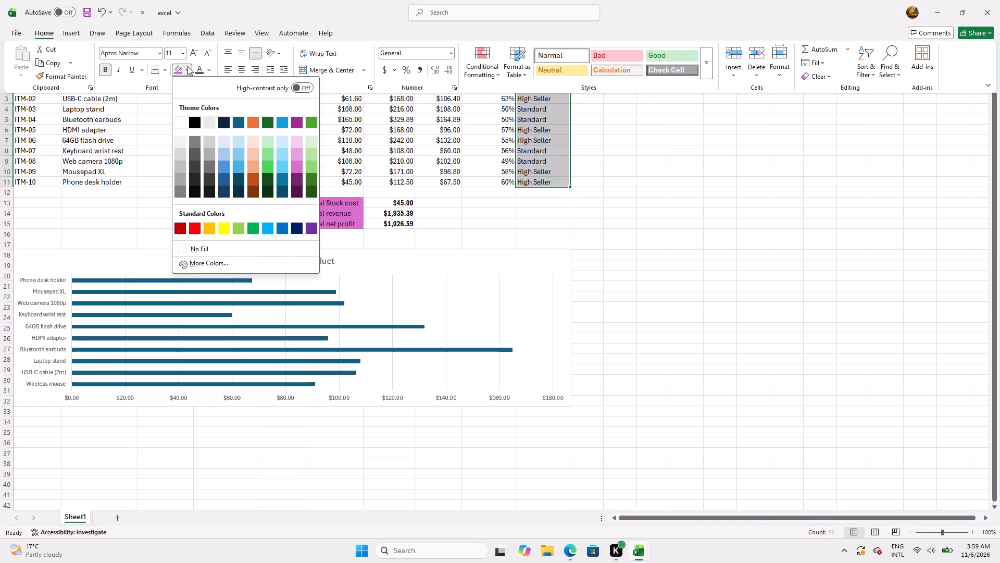
click(281, 154)
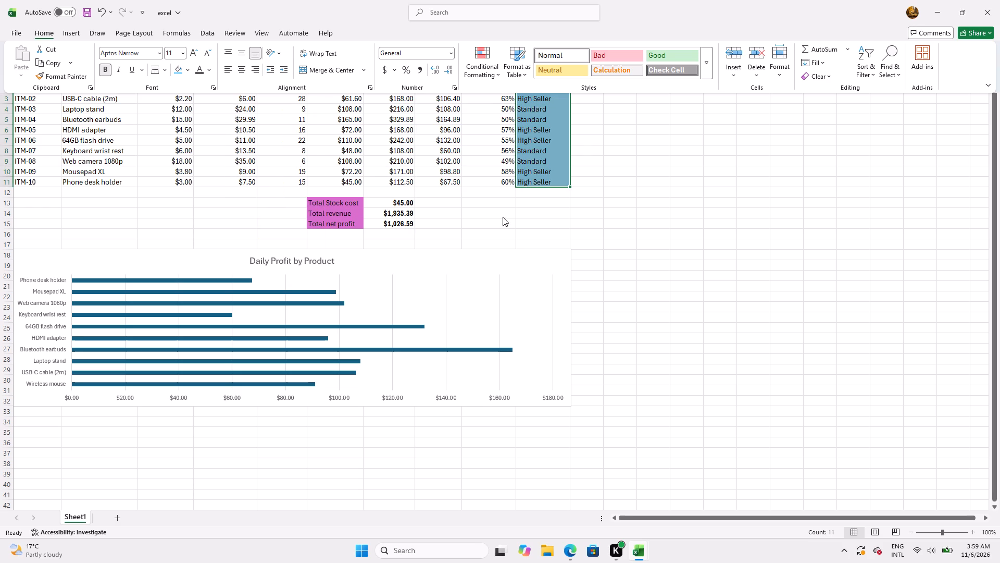
click(669, 216)
scroll(570, 213, up, 2)
click(691, 215)
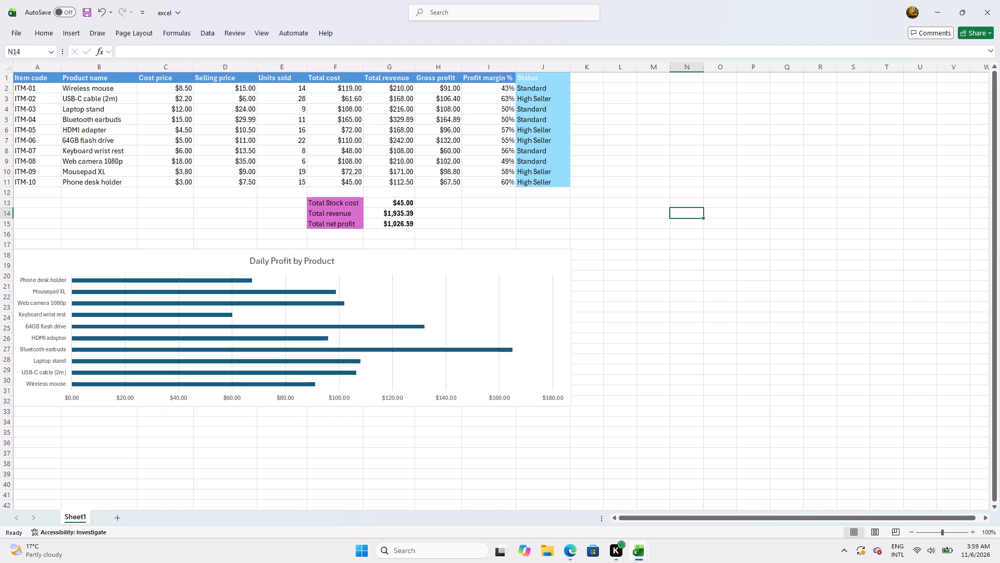
Examine the product table's entries and formulas, from product names and prices to units sold and gross profit.
click(104, 115)
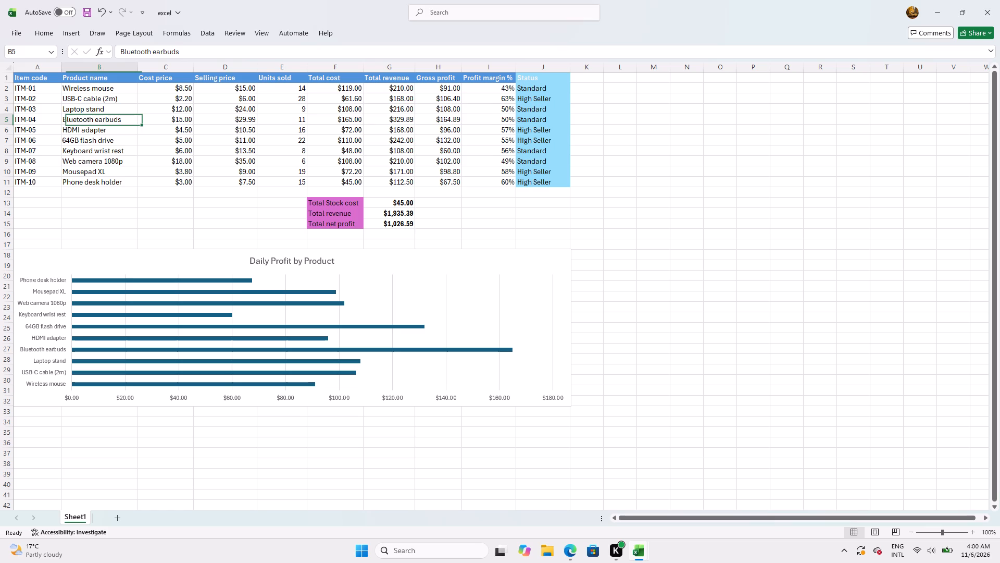
click(160, 143)
click(201, 155)
click(268, 173)
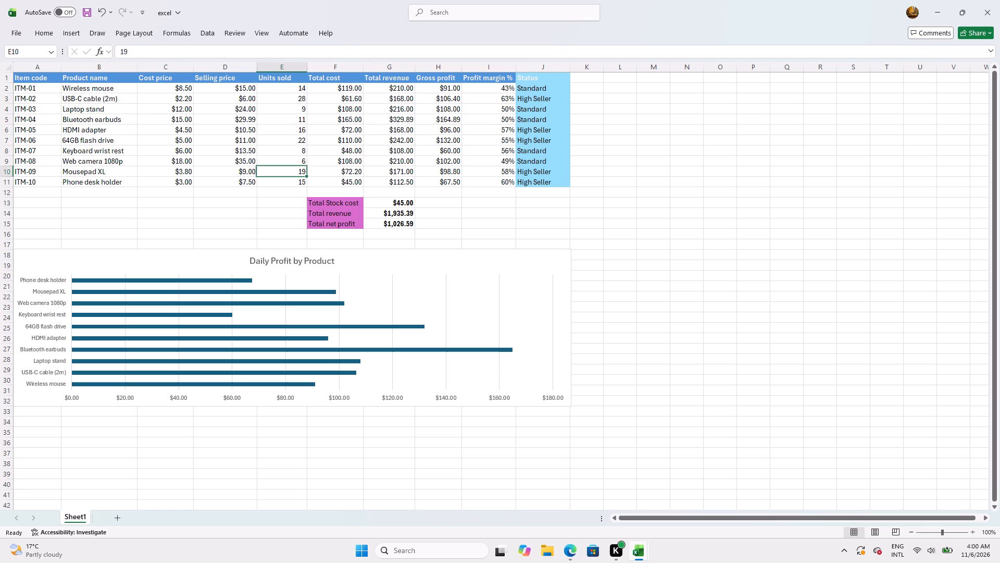
click(311, 175)
click(374, 176)
click(445, 151)
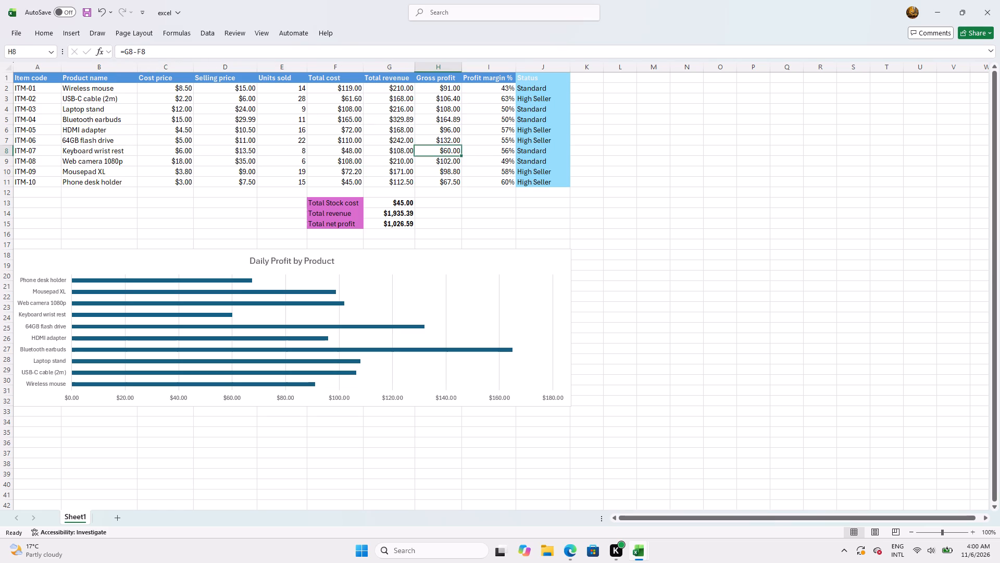
click(436, 103)
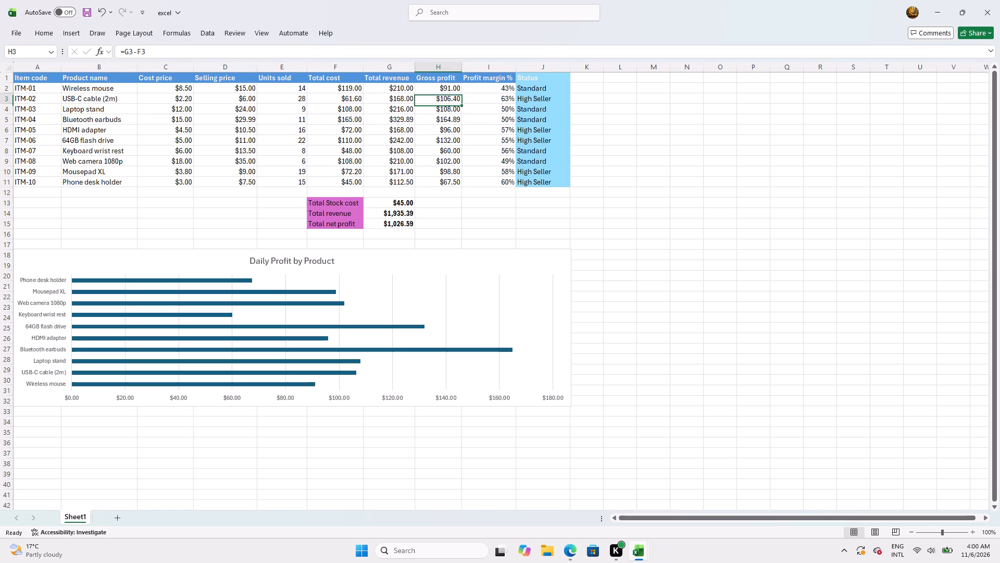
click(276, 160)
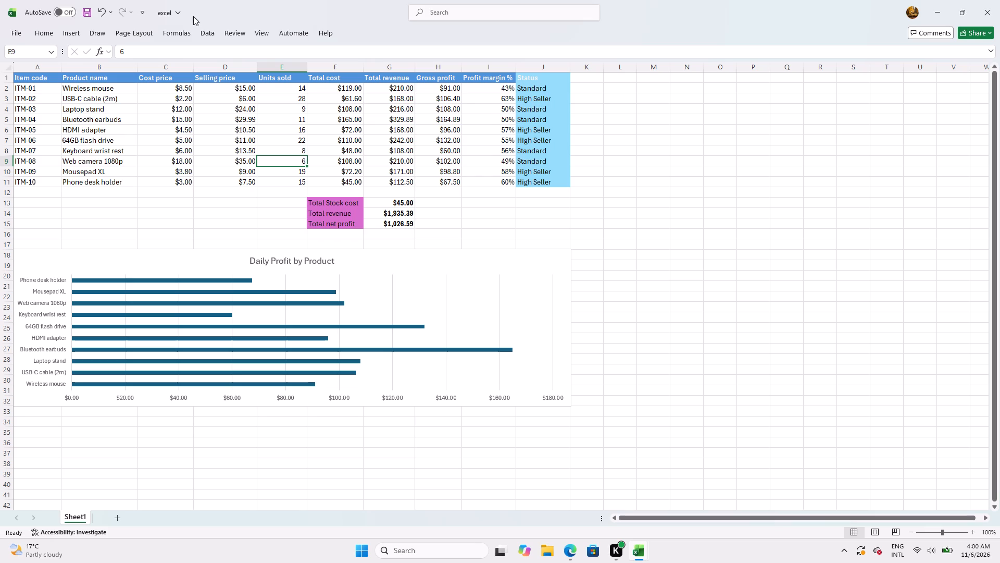
click(461, 166)
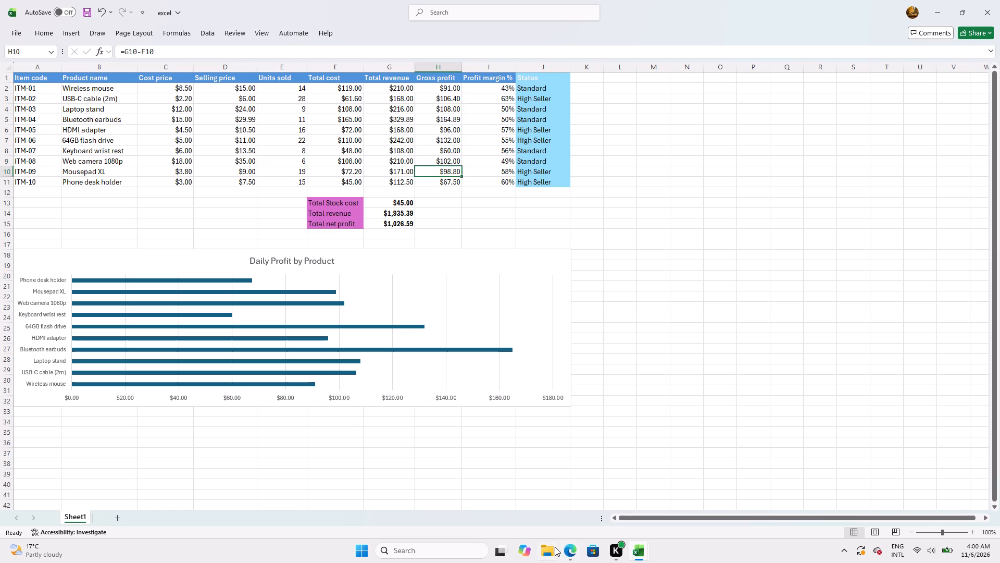
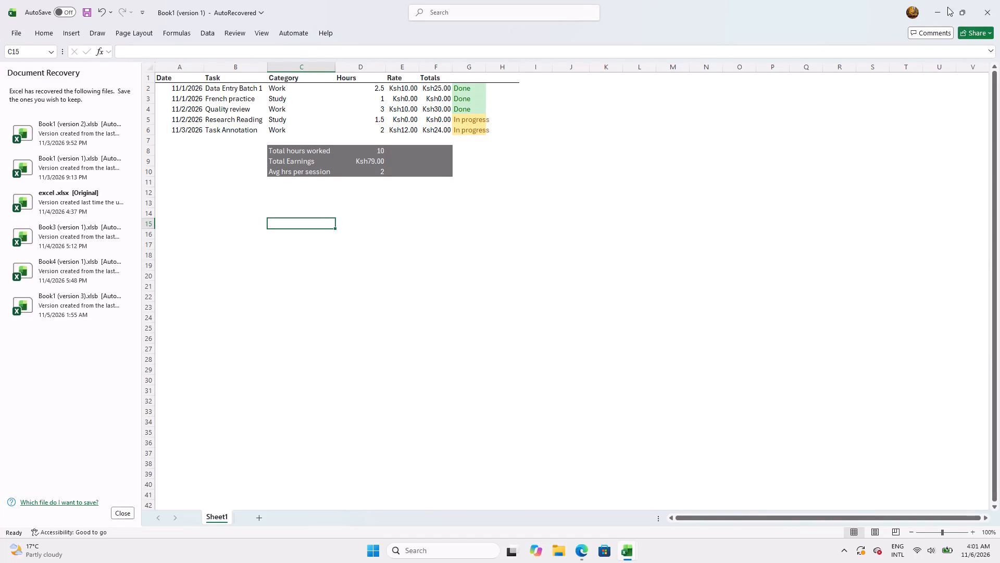
Minimise all the open Excel workbook windows to show the desktop.
click(948, 6)
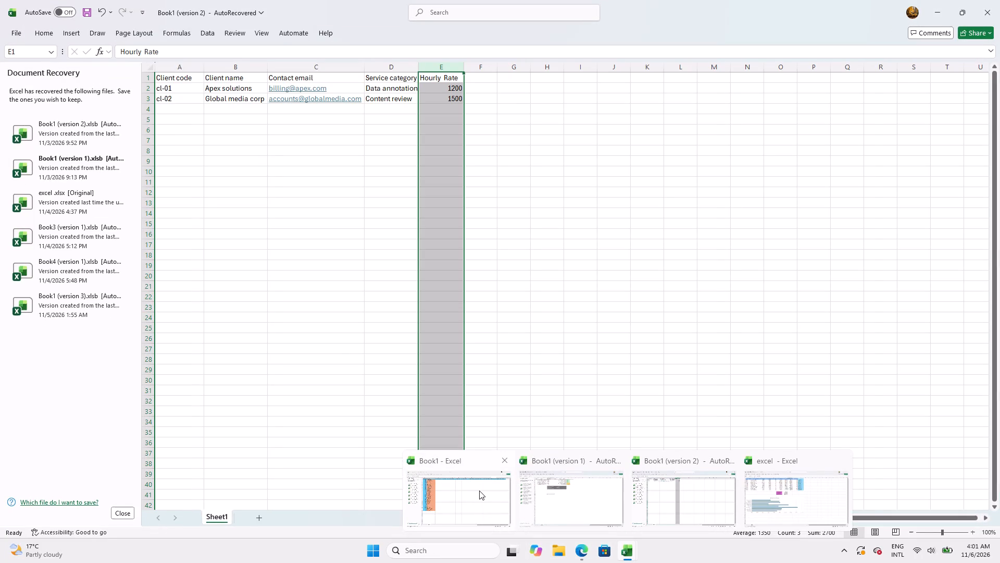
click(946, 0)
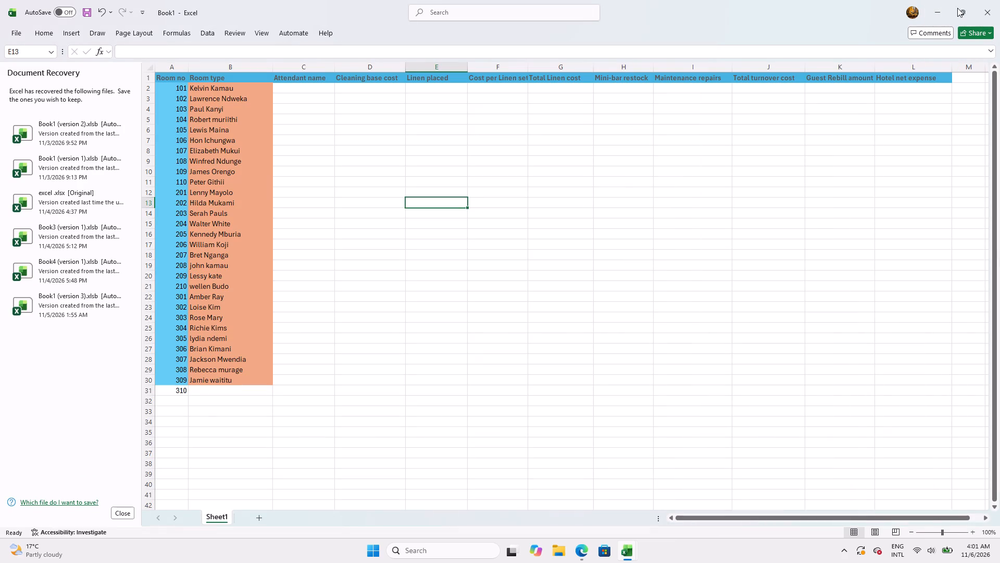
click(937, 9)
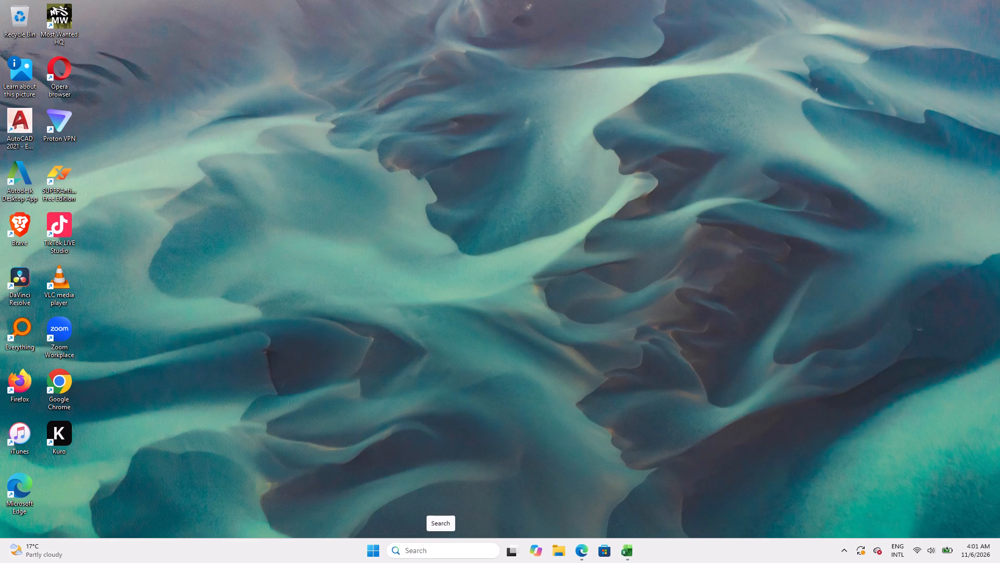
Sign out of the current Windows user account.
click(376, 557)
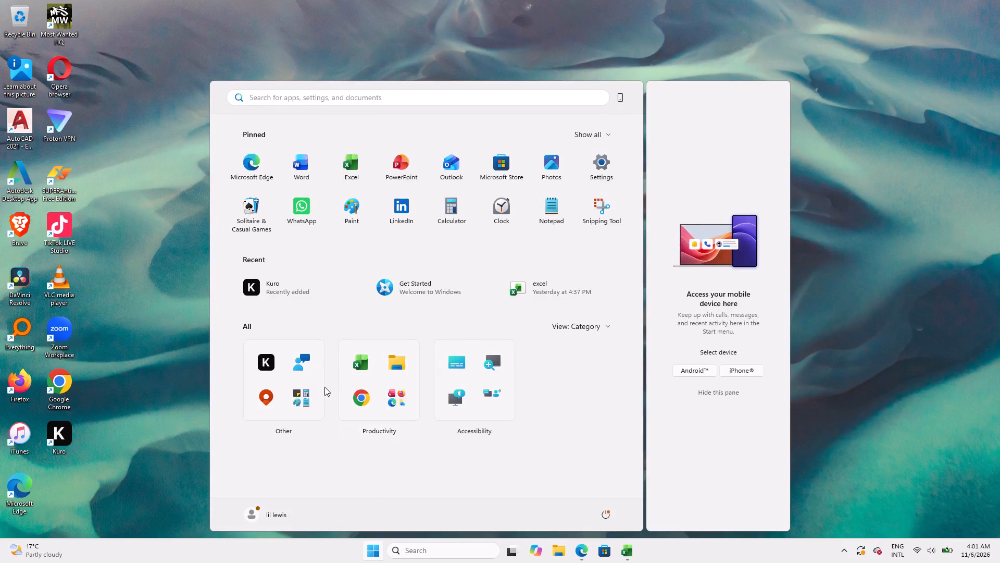
click(278, 514)
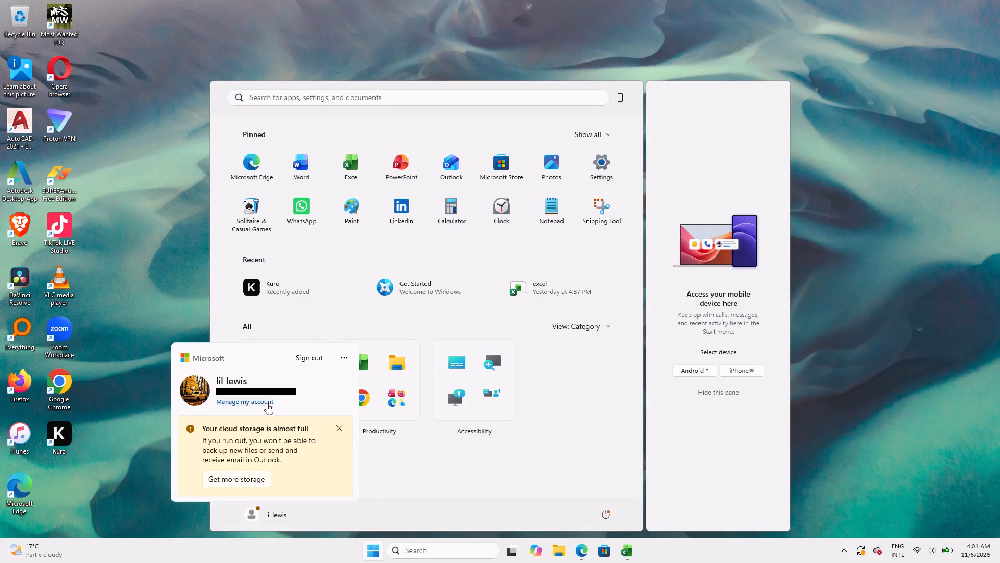
click(308, 359)
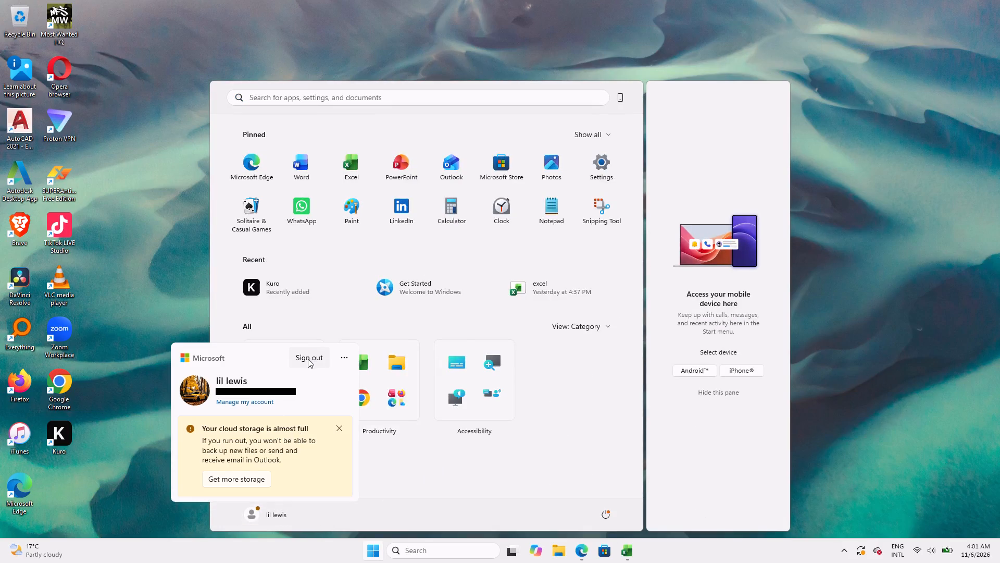